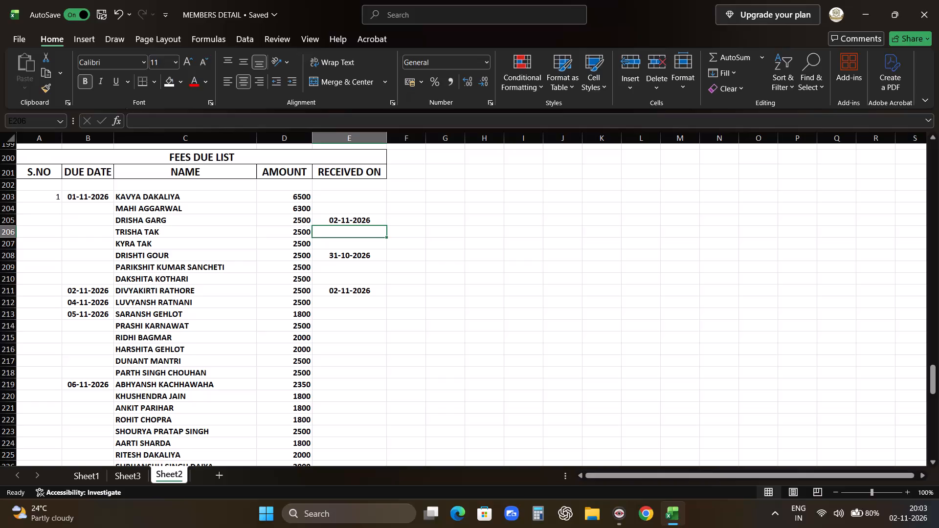
On Sheet3, add the entry "NEW ADMISSION (COACHING)" in row 875 with 2500 in column C.
{"action": "left_click", "coordinate": [123, 475]}
{"action": "left_click", "coordinate": [162, 408]}
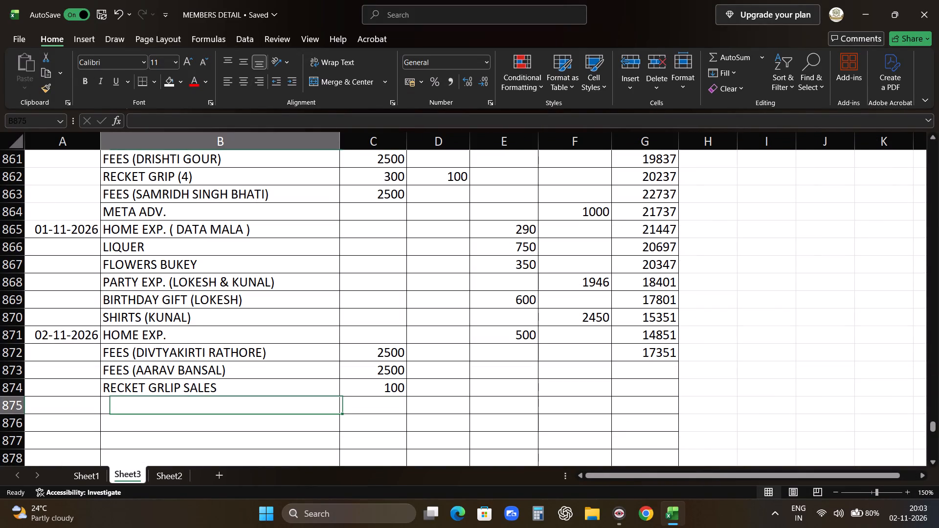
{"action": "type", "text": "FEES"}
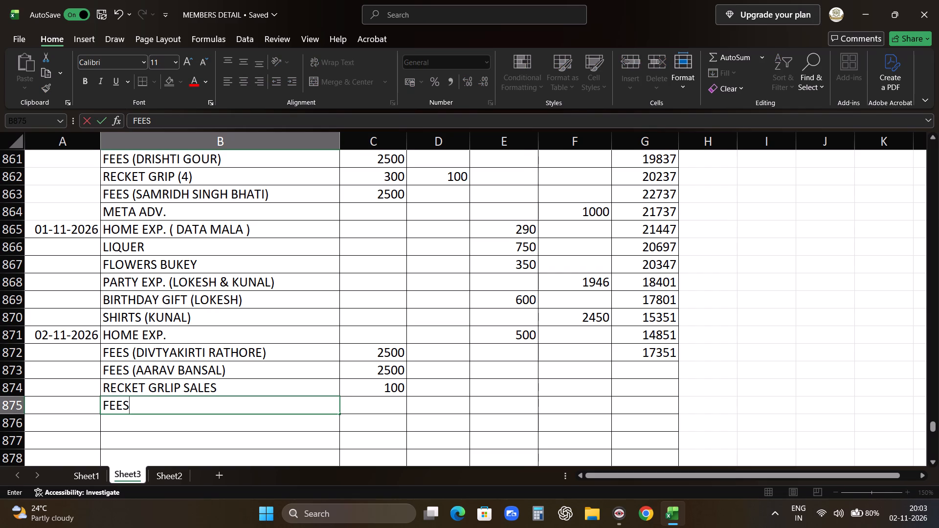
{"action": "key", "text": "BackSpace"}
{"action": "key", "text": "BackSpace"}
{"action": "key", "text": "BackSpace"}
{"action": "key", "text": "BackSpace"}
{"action": "type", "text": "NEW"}
{"action": "key", "text": "space"}
{"action": "type", "text": "ADME"}
{"action": "key", "text": "BackSpace"}
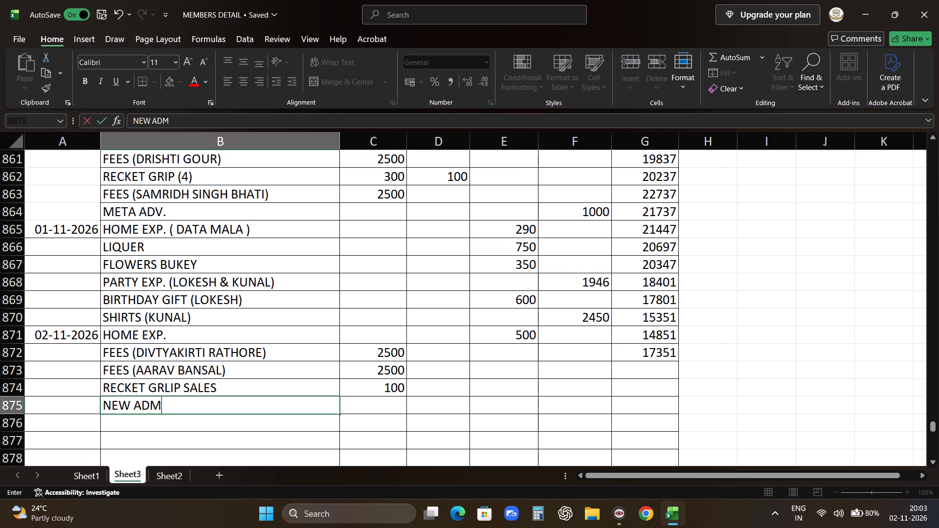
{"action": "type", "text": "ISS"}
{"action": "type", "text": "ION"}
{"action": "key", "text": "space"}
{"action": "key", "text": "BackSpace"}
{"action": "key", "text": "BackSpace"}
{"action": "key", "text": "BackSpace"}
{"action": "key", "text": "BackSpace"}
{"action": "key", "text": "BackSpace"}
{"action": "key", "text": "BackSpace"}
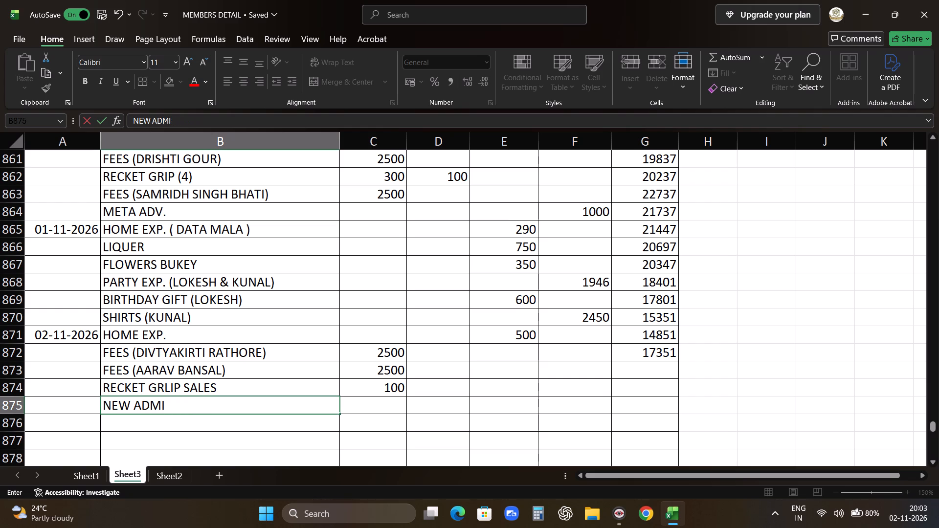
{"action": "key", "text": "BackSpace"}
{"action": "type", "text": "ISSION"}
{"action": "key", "text": "space"}
{"action": "type", "text": "(C"}
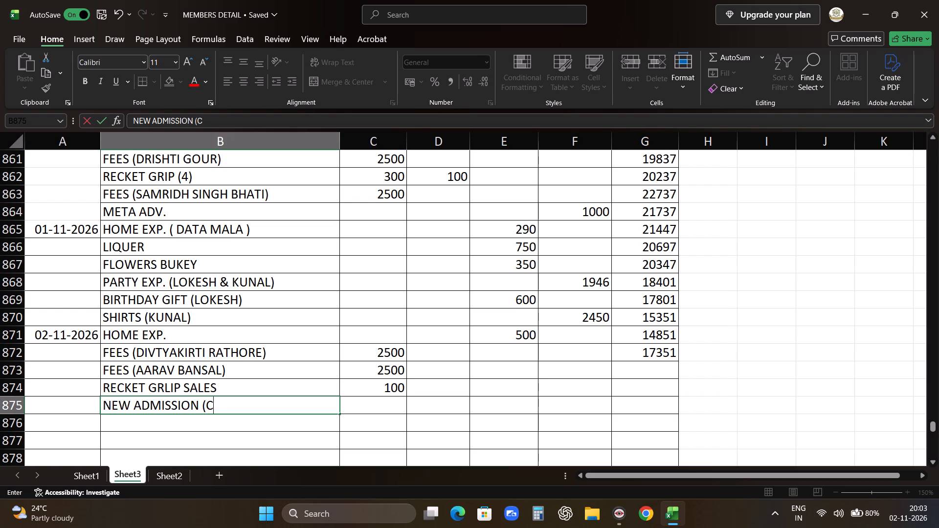
{"action": "type", "text": "OA"}
{"action": "type", "text": "CHING"}
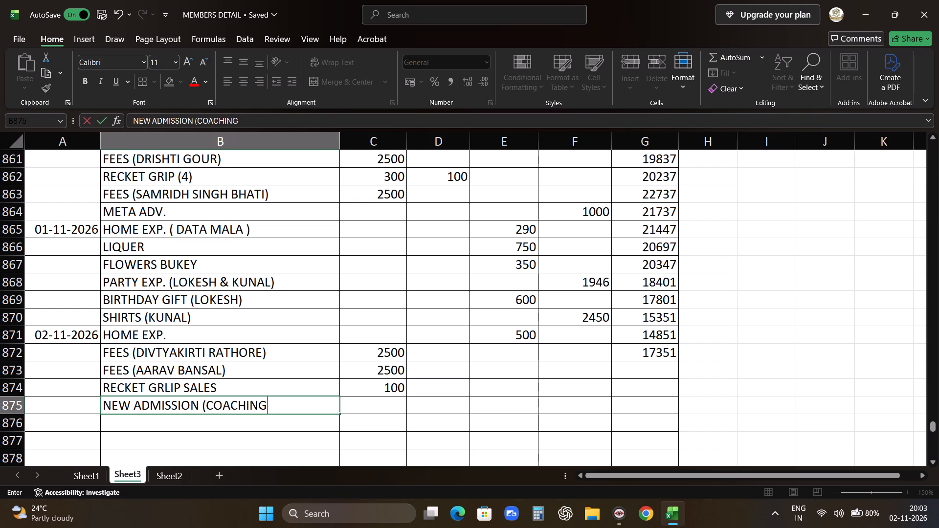
{"action": "key", "text": "shift+parenright"}
{"action": "key", "text": "Right"}
{"action": "type", "text": "2500"}
{"action": "key", "text": "Down"}
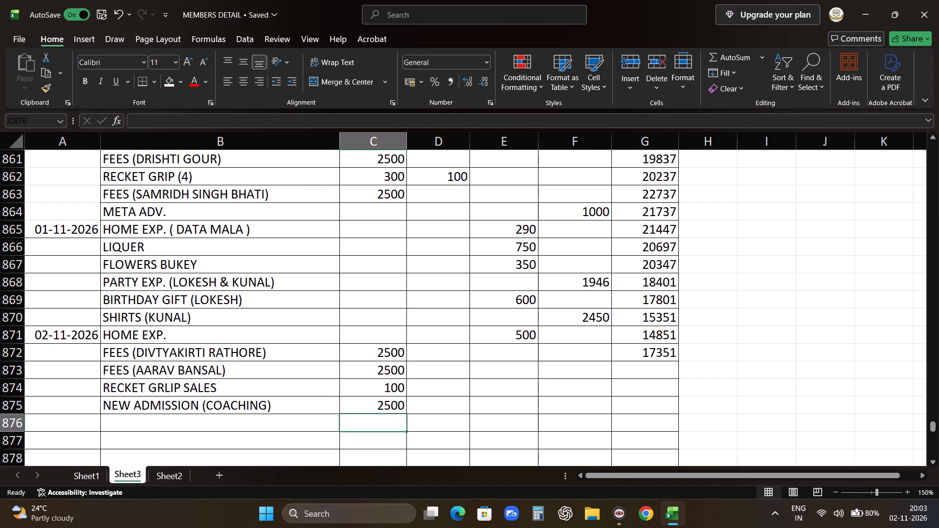
Fill the running balances in column G for rows 873 to 875 with 19851, 19951 and 22451.
{"action": "key", "text": "Up"}
{"action": "key", "text": "Up"}
{"action": "key", "text": "Up"}
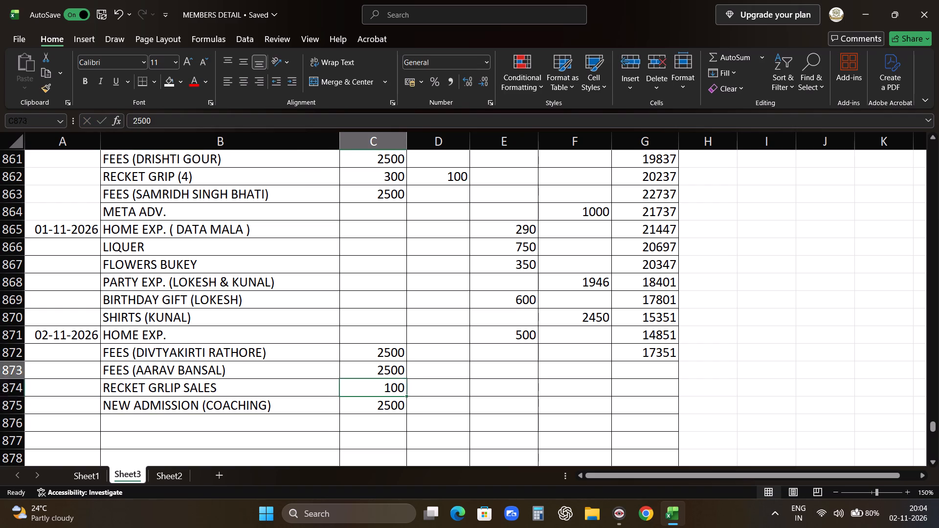
{"action": "key", "text": "Right"}
{"action": "key", "text": "Right"}
{"action": "key", "text": "Right"}
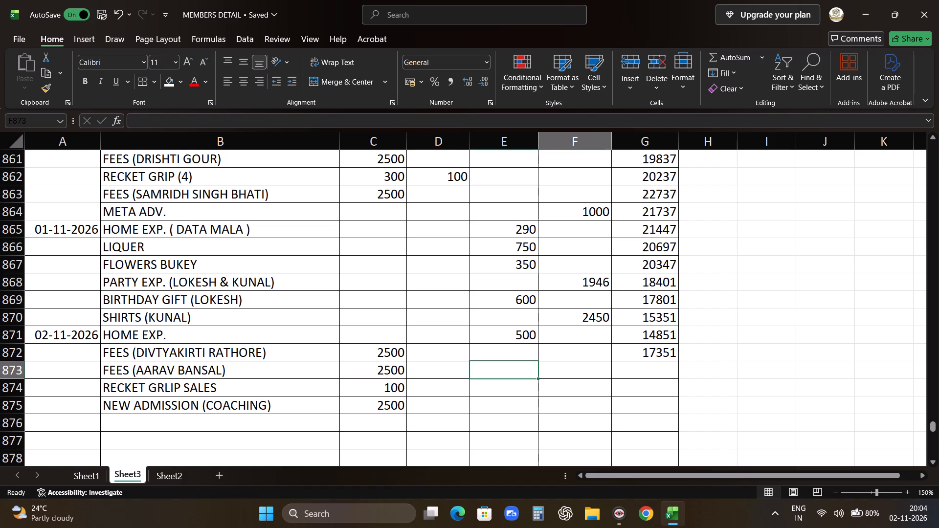
{"action": "key", "text": "Right"}
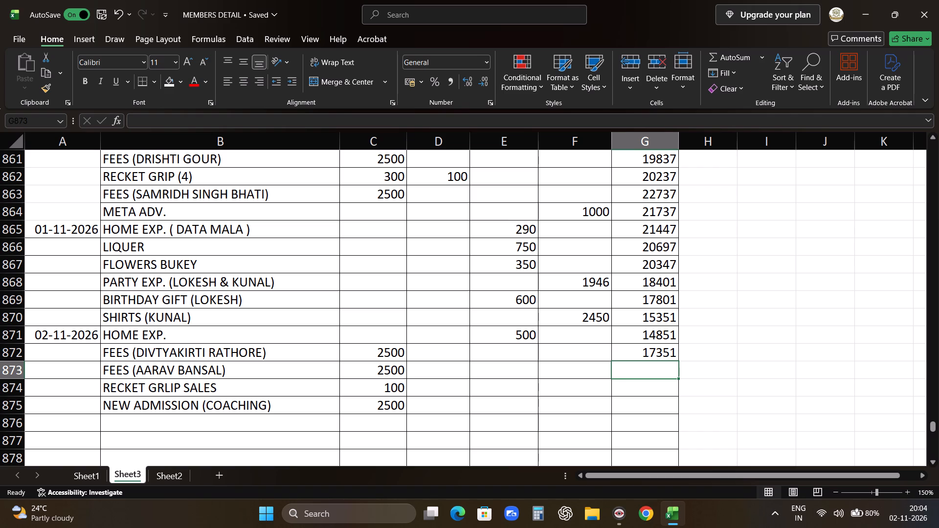
{"action": "type", "text": "19851"}
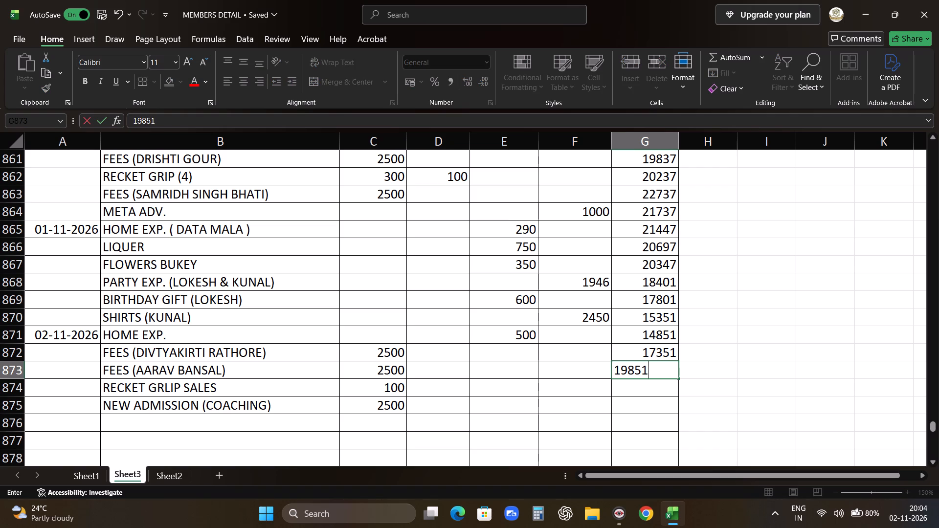
{"action": "key", "text": "Down"}
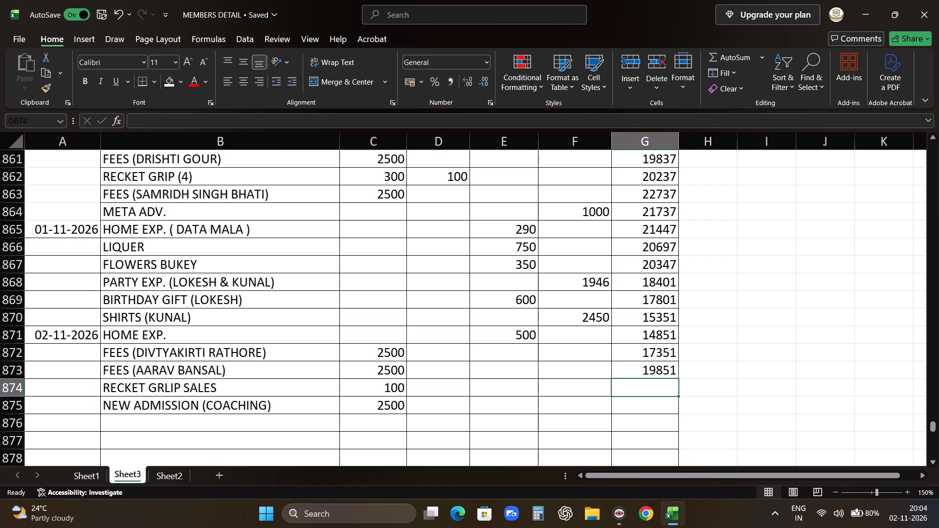
{"action": "type", "text": "19951"}
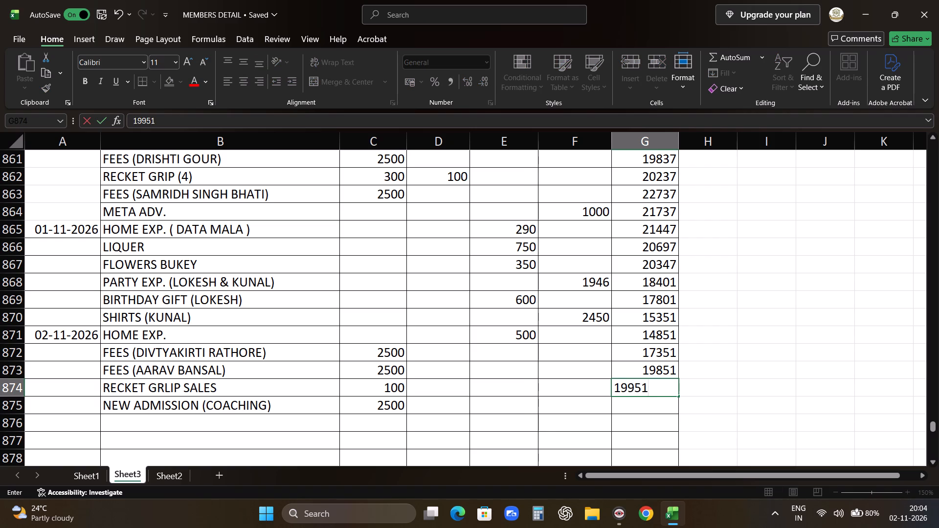
{"action": "key", "text": "Down"}
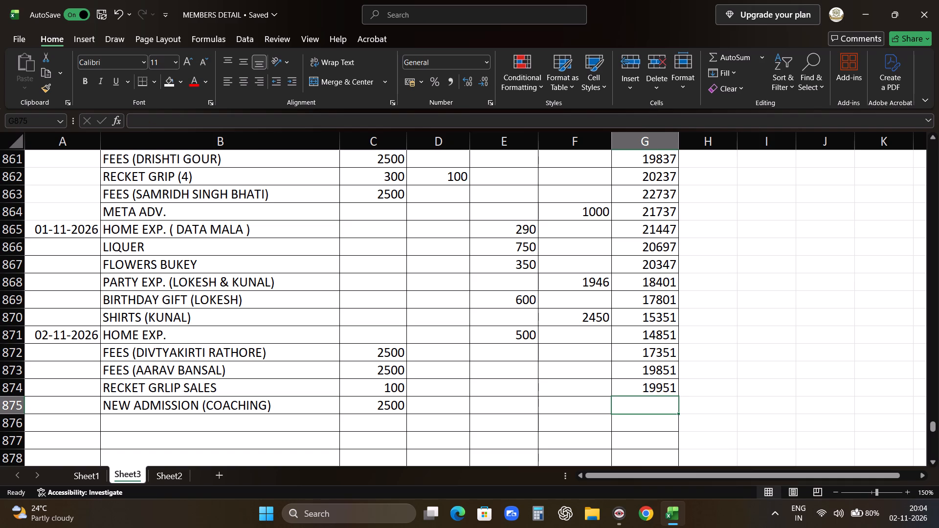
{"action": "type", "text": "22451"}
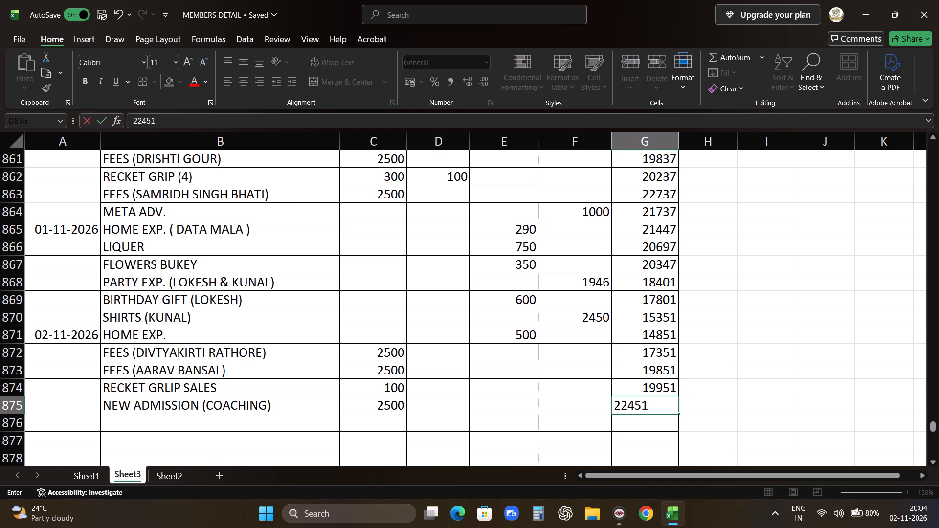
{"action": "key", "text": "Down"}
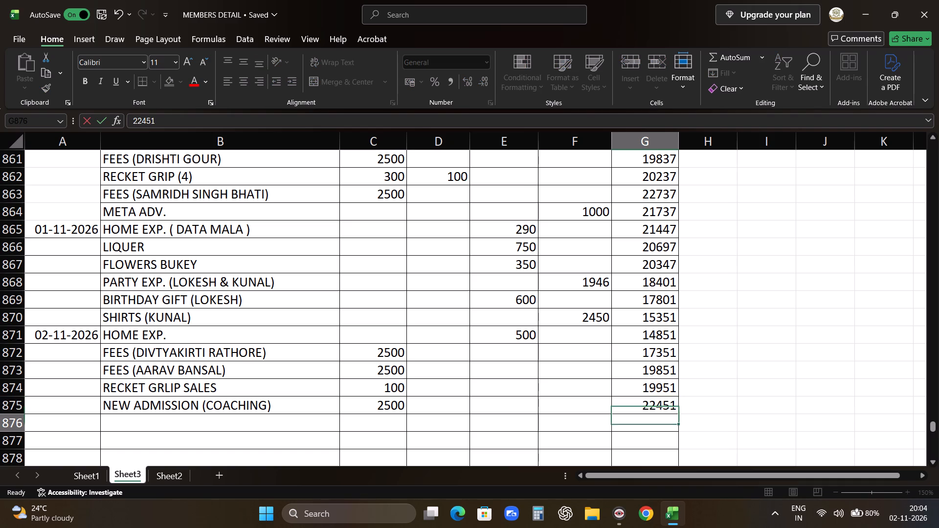
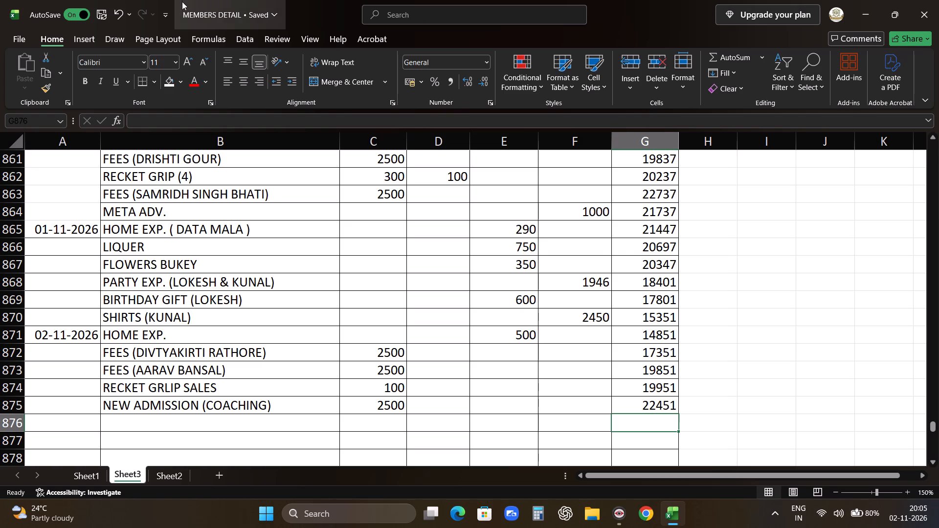
Save the MEMBERS DETAIL workbook with the new ledger entries.
{"action": "left_click", "coordinate": [99, 12]}
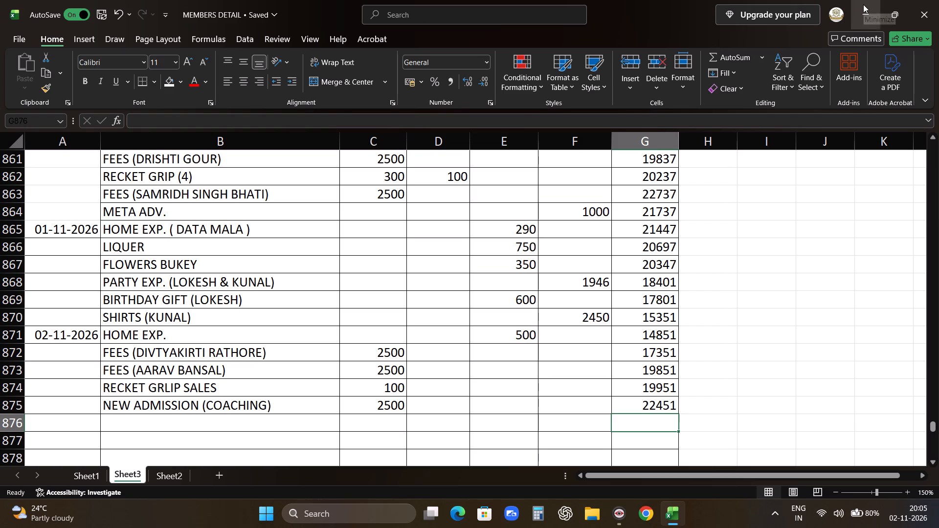
Switch to KVMS Pro Lite to watch the live views of the Kingston cameras.
{"action": "left_click", "coordinate": [621, 518]}
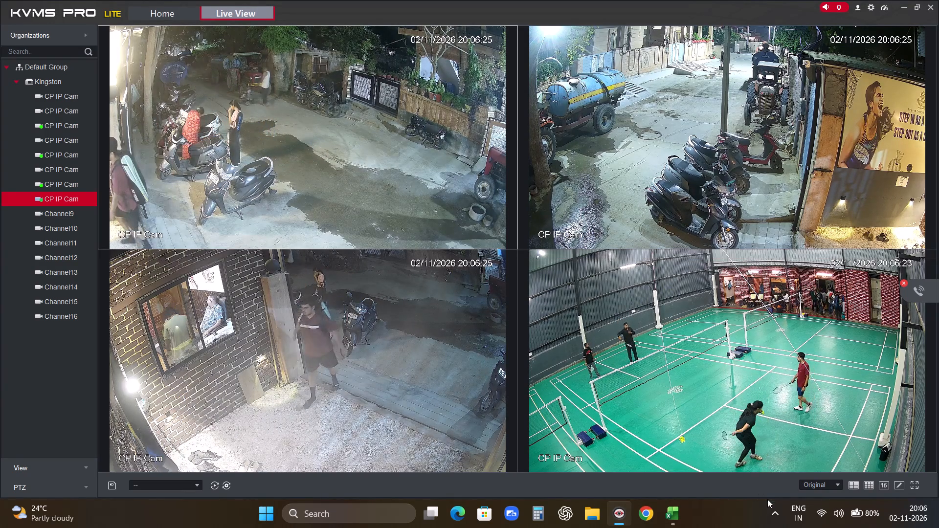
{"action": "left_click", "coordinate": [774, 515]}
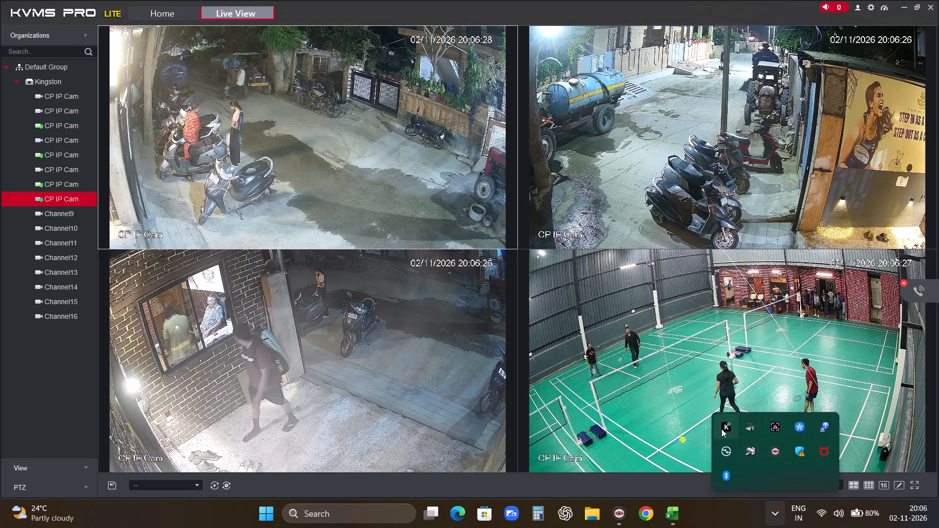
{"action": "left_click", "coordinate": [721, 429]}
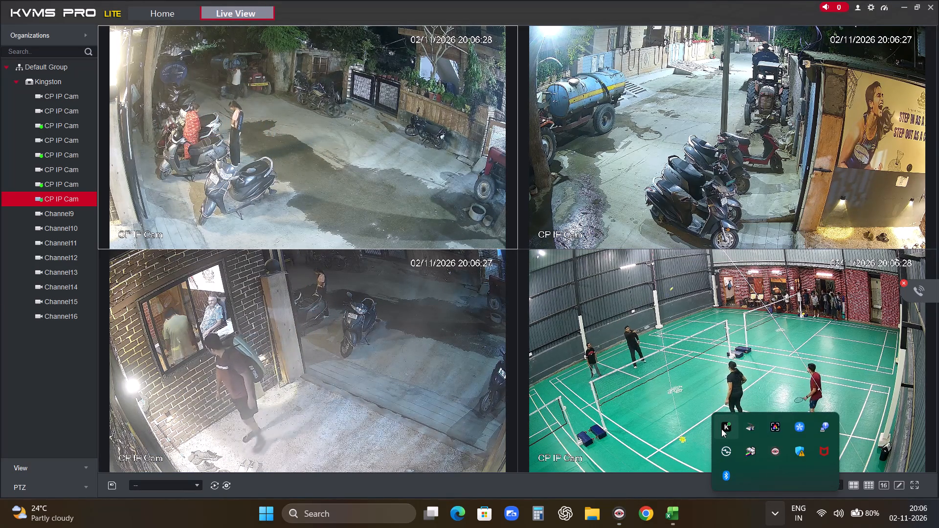
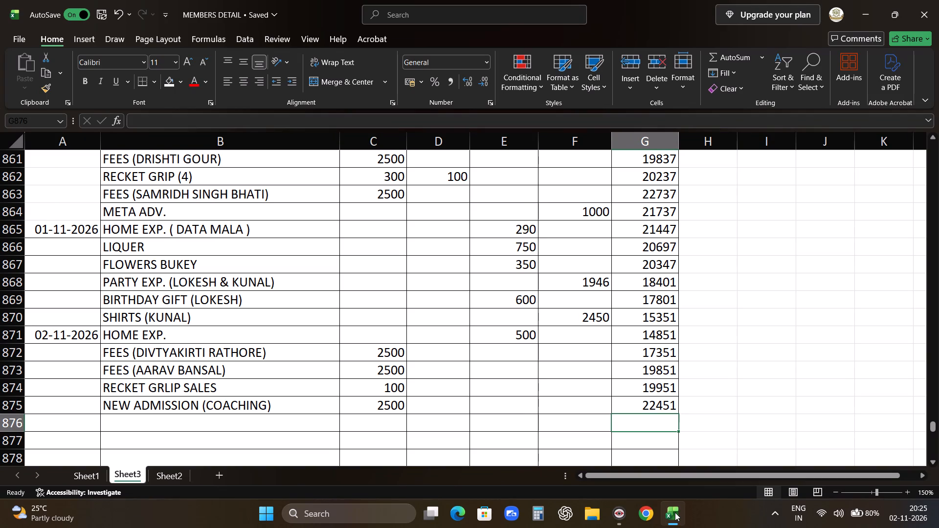
Enter the description CASH DEPOSIT in cell B876, the first empty ledger row on Sheet3.
{"action": "key", "text": "space"}
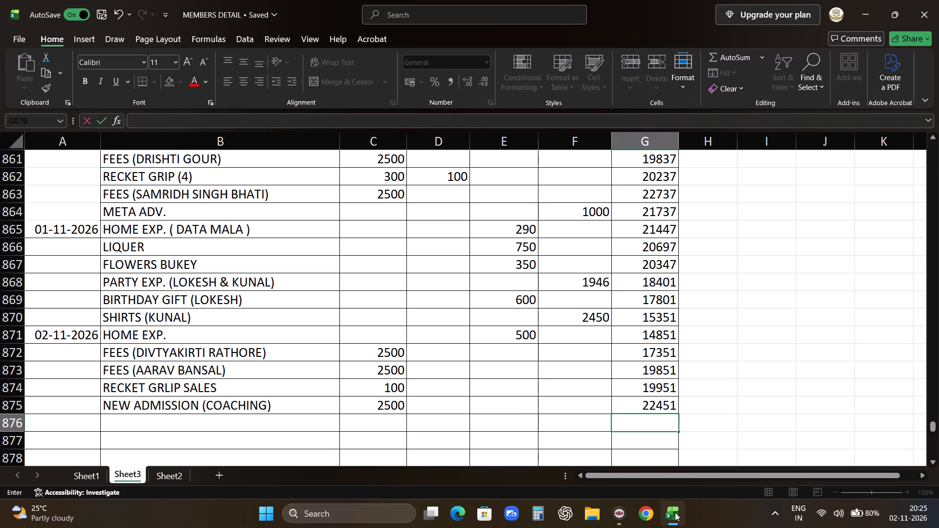
{"action": "key", "text": "Left"}
{"action": "key", "text": "Left"}
{"action": "key", "text": "Left"}
{"action": "key", "text": "Left"}
{"action": "key", "text": "Left"}
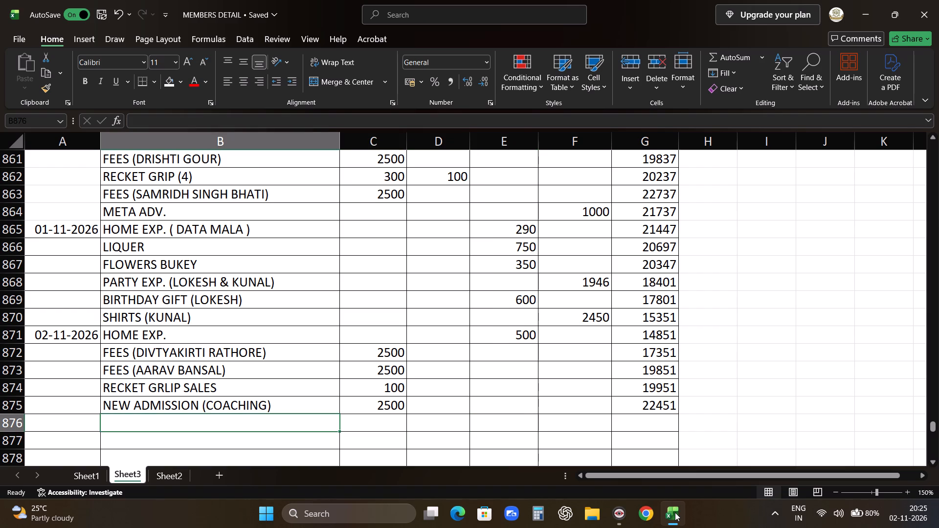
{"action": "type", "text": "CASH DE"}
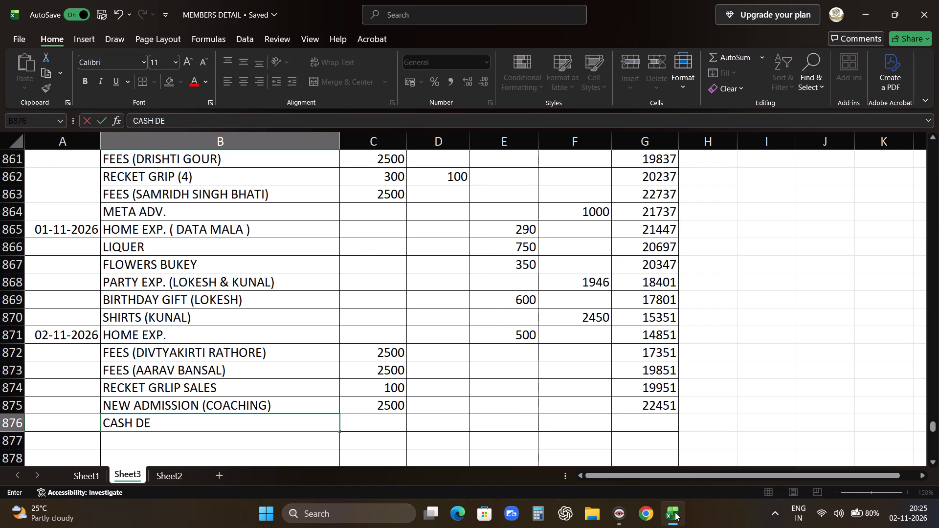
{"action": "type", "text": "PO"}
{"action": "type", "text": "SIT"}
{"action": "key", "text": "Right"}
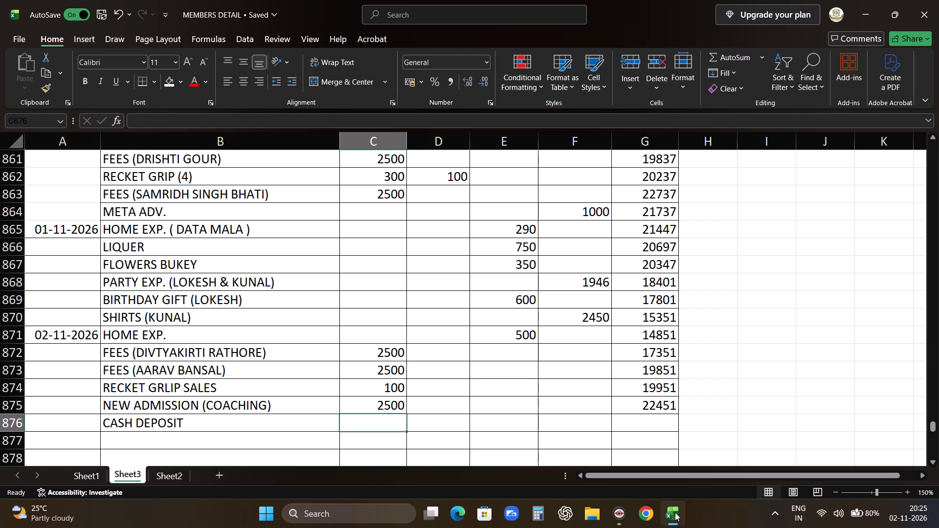
Enter 14000 in column D of the CASH DEPOSIT row.
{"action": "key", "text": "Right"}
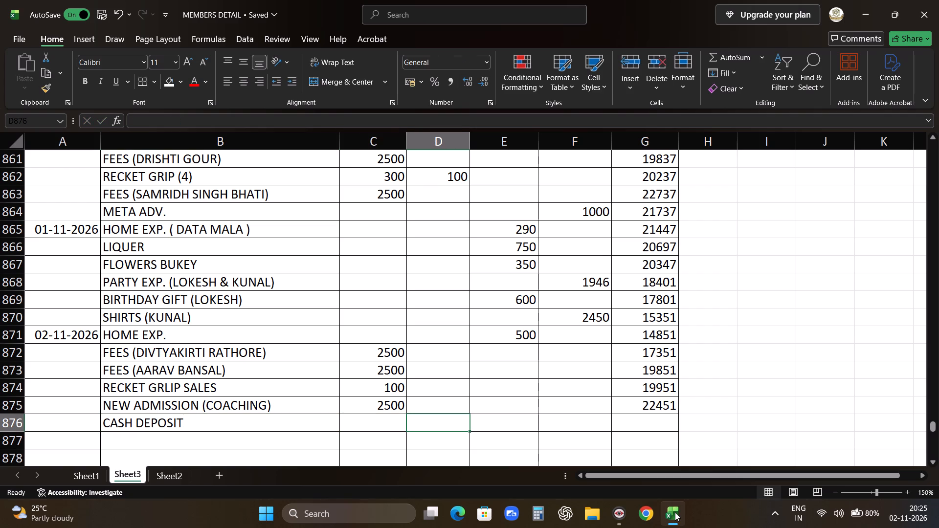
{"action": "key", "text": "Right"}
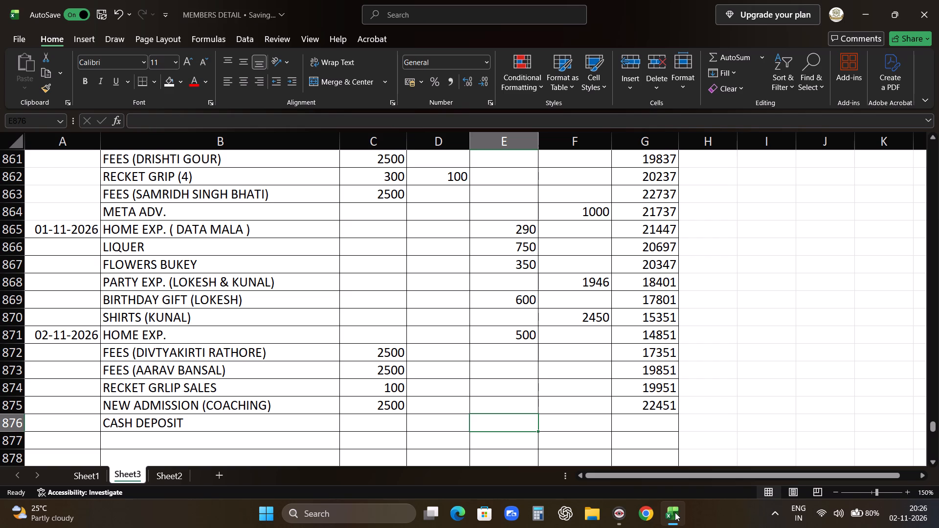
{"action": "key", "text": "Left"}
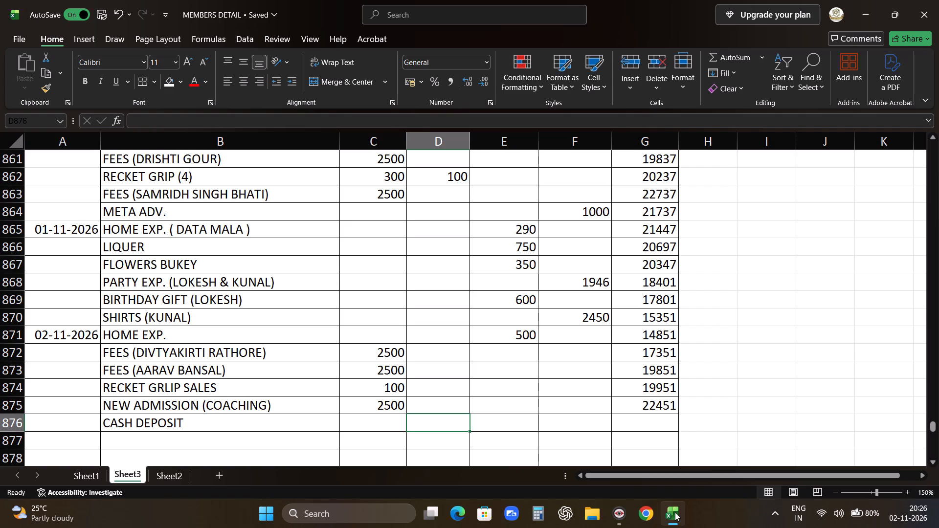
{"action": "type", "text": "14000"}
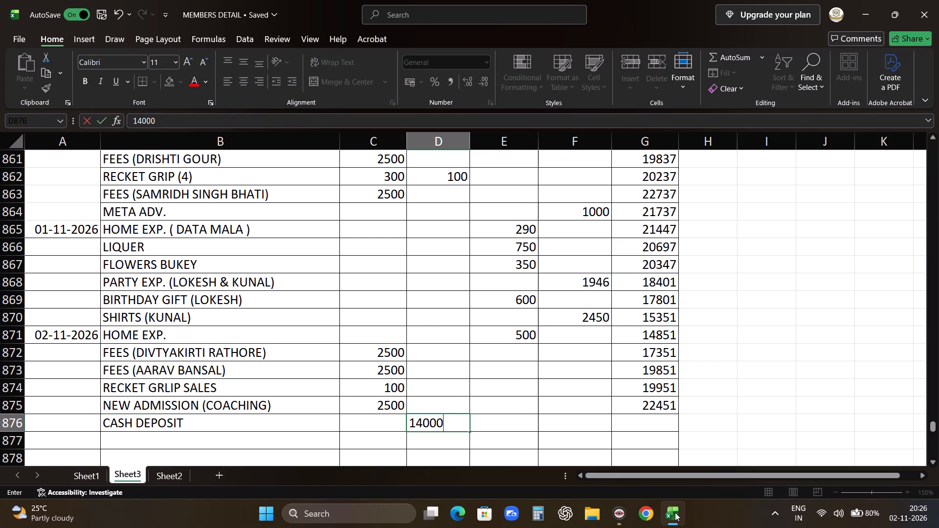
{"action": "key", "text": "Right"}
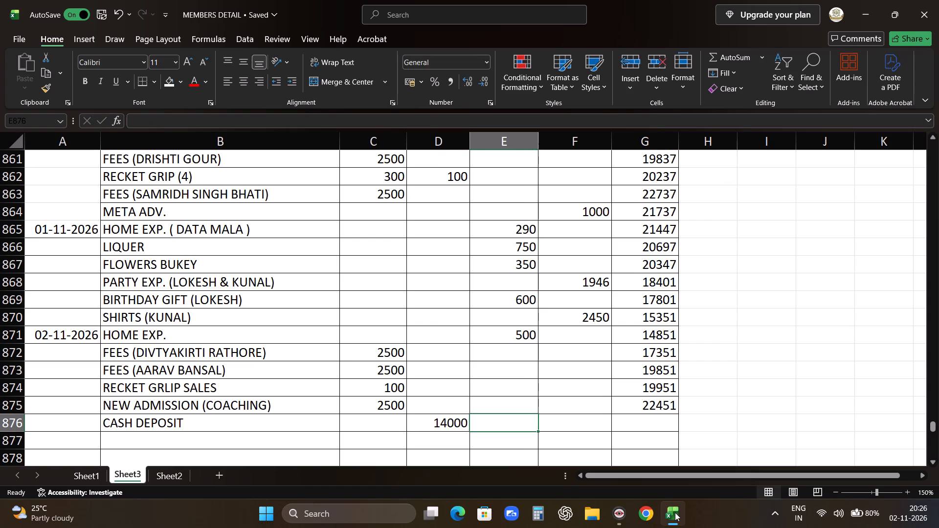
Enter 14000 in column E of the CASH DEPOSIT row as well.
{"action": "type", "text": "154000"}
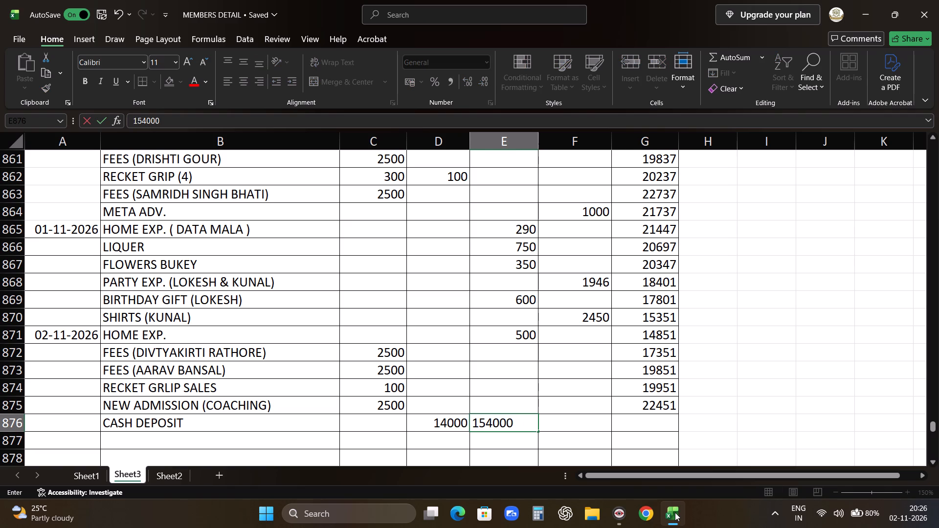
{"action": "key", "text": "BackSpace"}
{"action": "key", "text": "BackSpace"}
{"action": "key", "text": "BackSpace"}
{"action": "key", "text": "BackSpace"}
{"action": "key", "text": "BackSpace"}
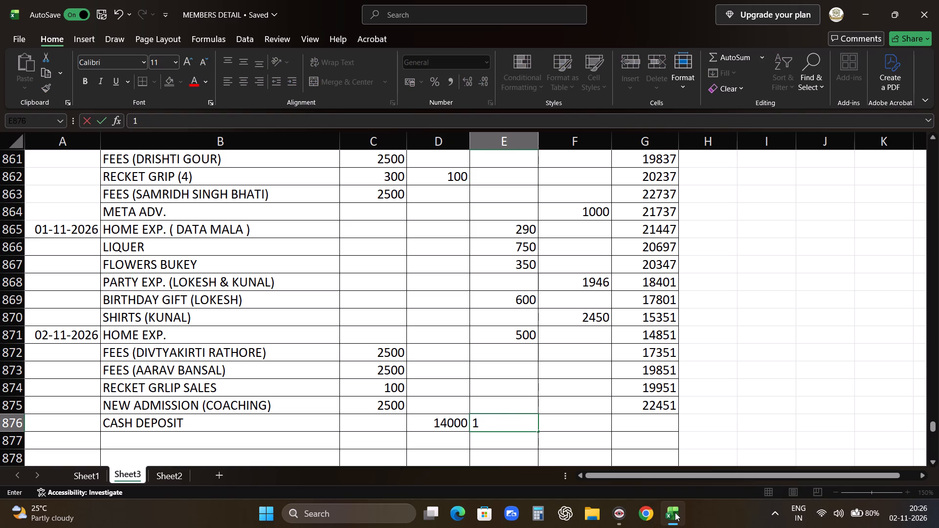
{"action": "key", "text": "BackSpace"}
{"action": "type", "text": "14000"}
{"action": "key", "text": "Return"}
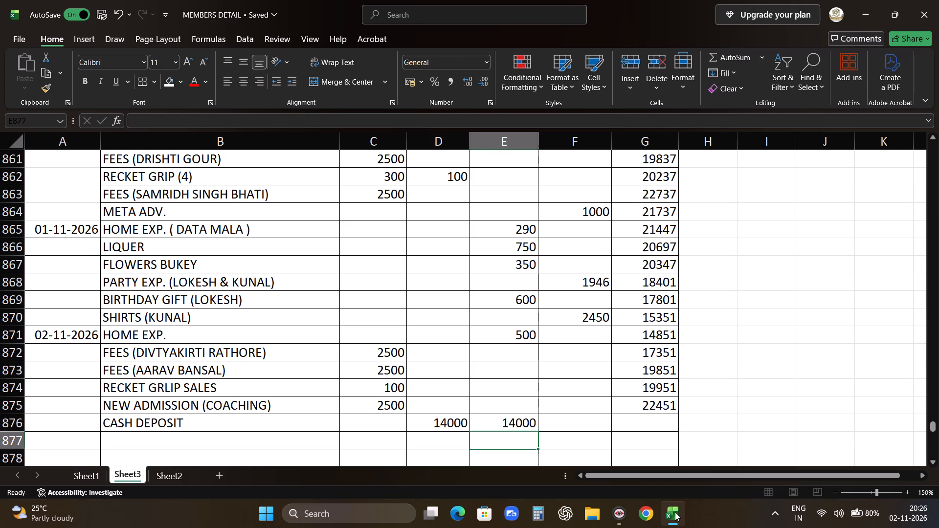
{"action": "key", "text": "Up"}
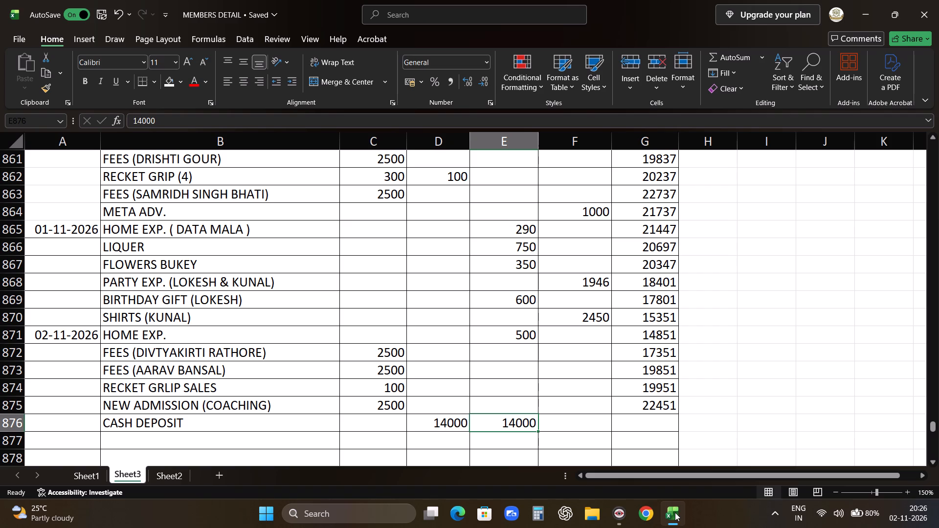
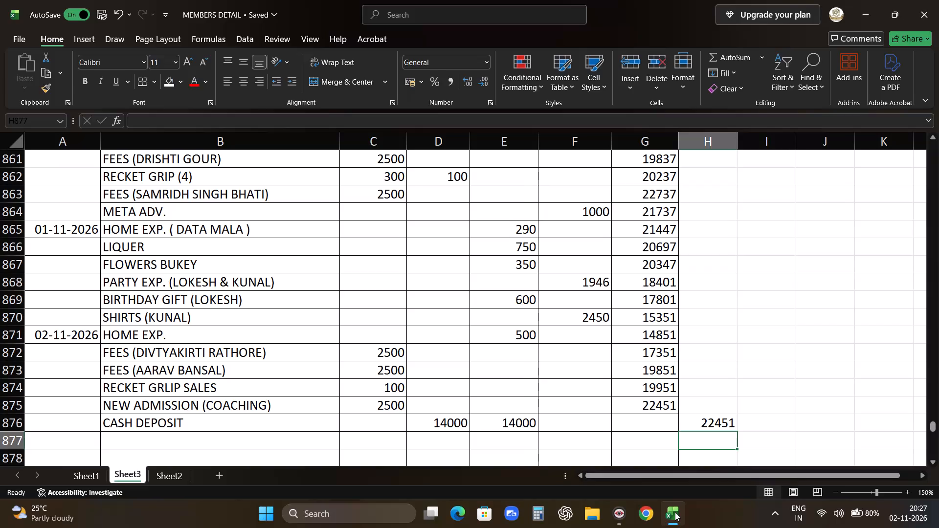
Clear the misplaced balance in H876 and enter 22451 in column G of the CASH DEPOSIT row instead.
{"action": "key", "text": "Up"}
{"action": "key", "text": "Up"}
{"action": "key", "text": "Down"}
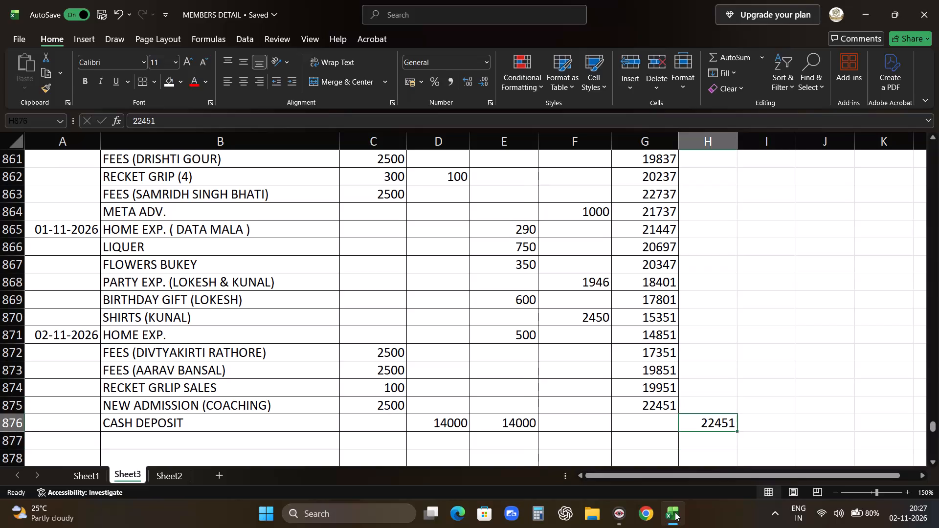
{"action": "key", "text": "Delete"}
{"action": "key", "text": "Left"}
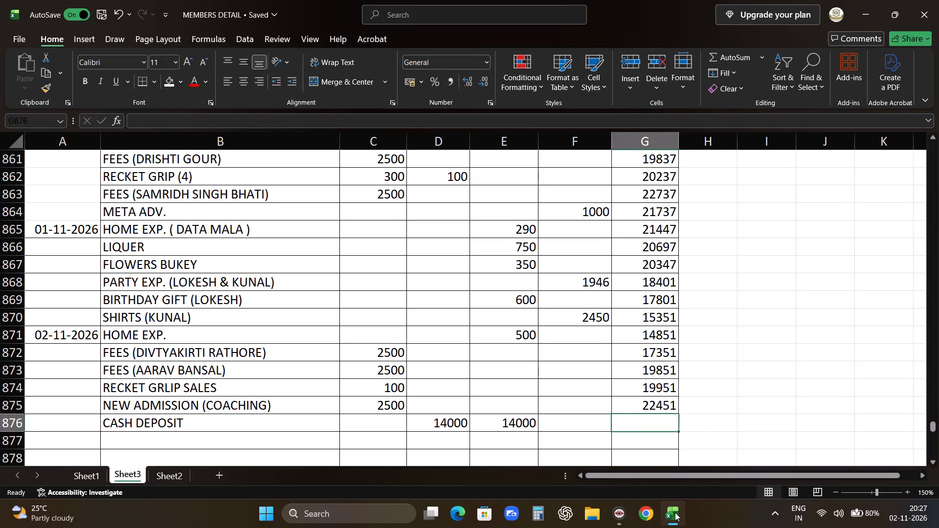
{"action": "type", "text": "22"}
{"action": "type", "text": "451"}
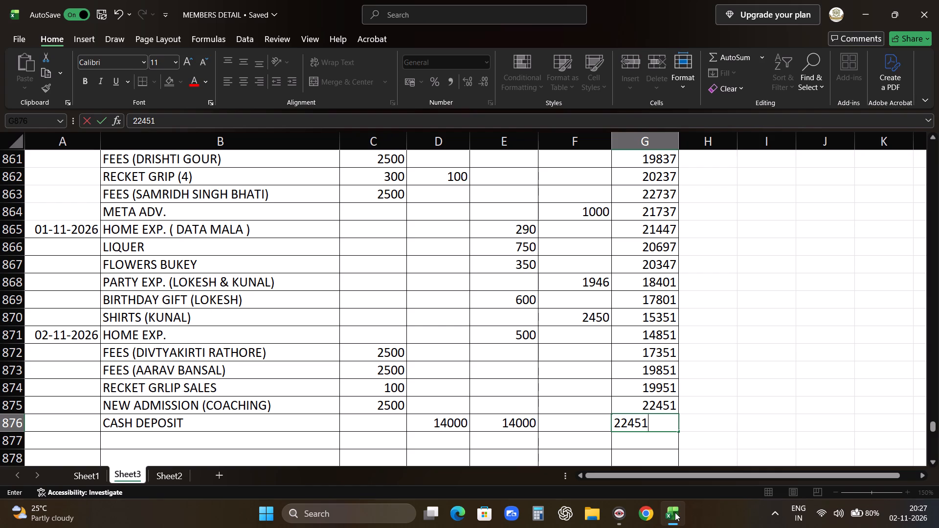
{"action": "key", "text": "Return"}
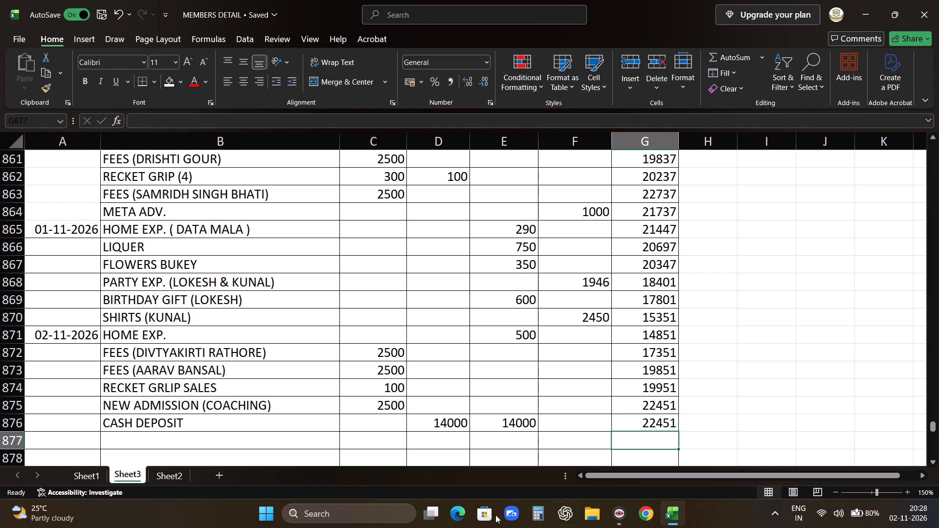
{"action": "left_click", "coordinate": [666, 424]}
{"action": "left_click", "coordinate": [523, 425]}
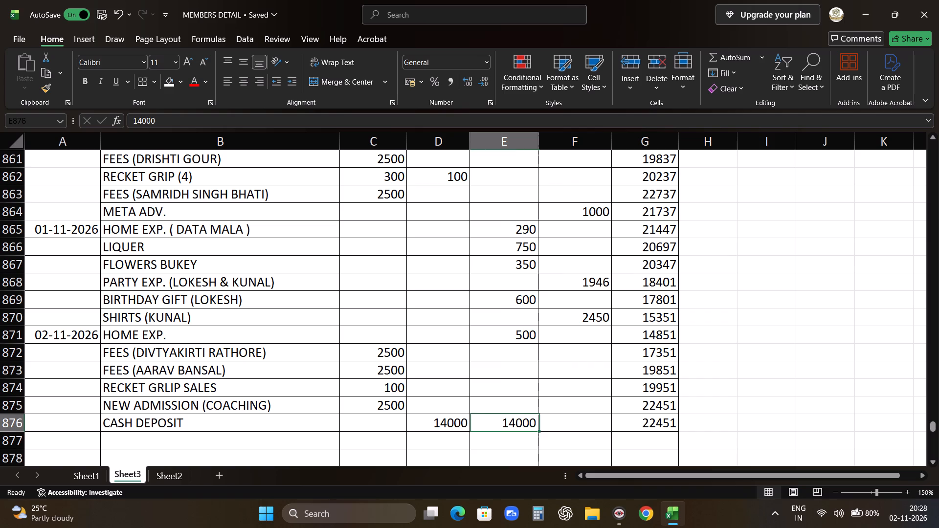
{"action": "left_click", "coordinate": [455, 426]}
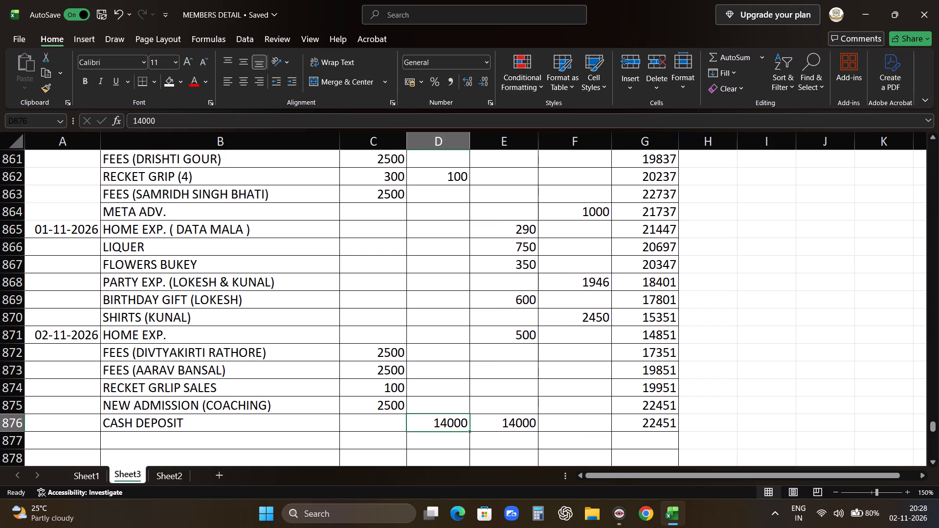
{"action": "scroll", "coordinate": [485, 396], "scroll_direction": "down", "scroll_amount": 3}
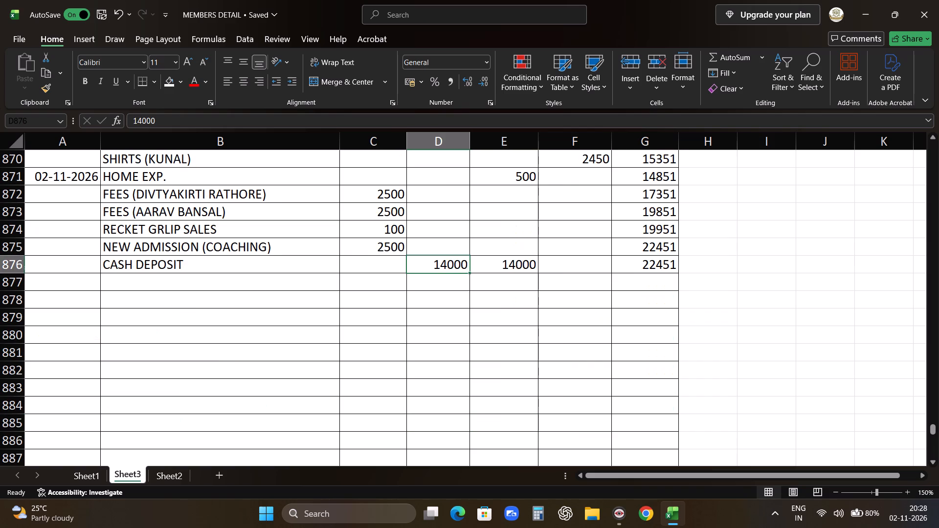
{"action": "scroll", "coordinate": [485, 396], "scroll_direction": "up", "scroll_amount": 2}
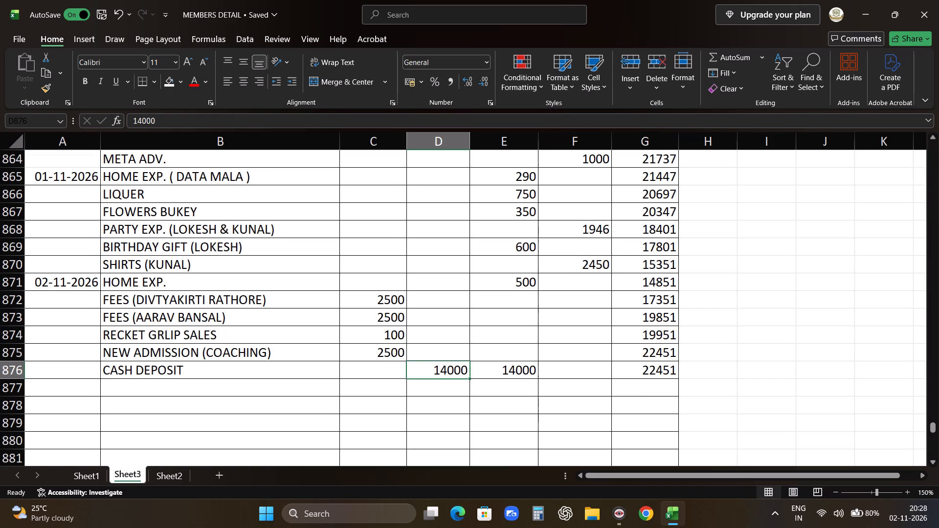
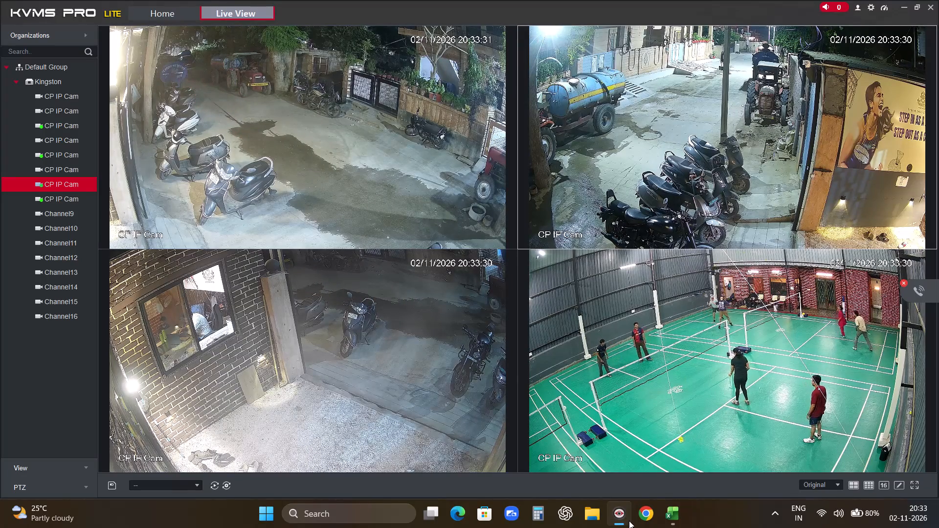
Switch to the MEMBERS DETAIL workbook in Excel and review the row 104 member's record in Sheet1, back to the name column.
{"action": "left_click", "coordinate": [671, 511]}
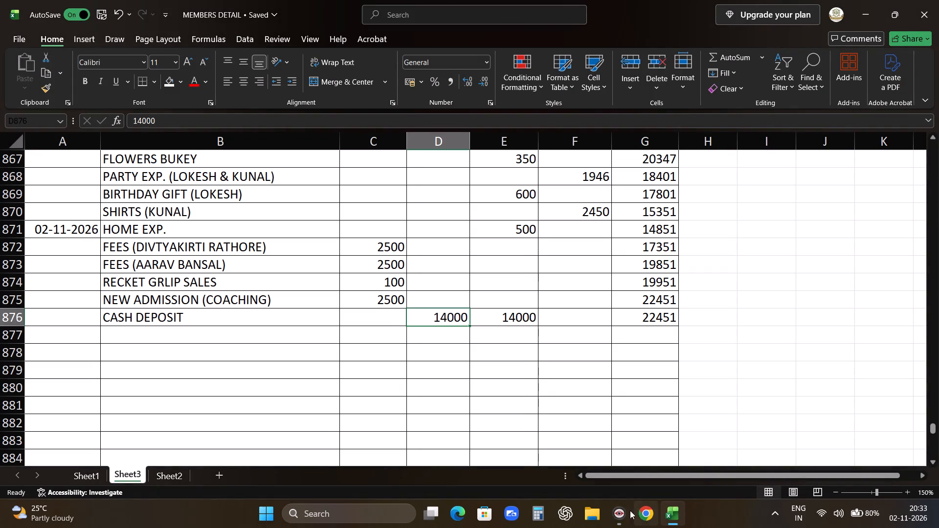
{"action": "left_click", "coordinate": [87, 474]}
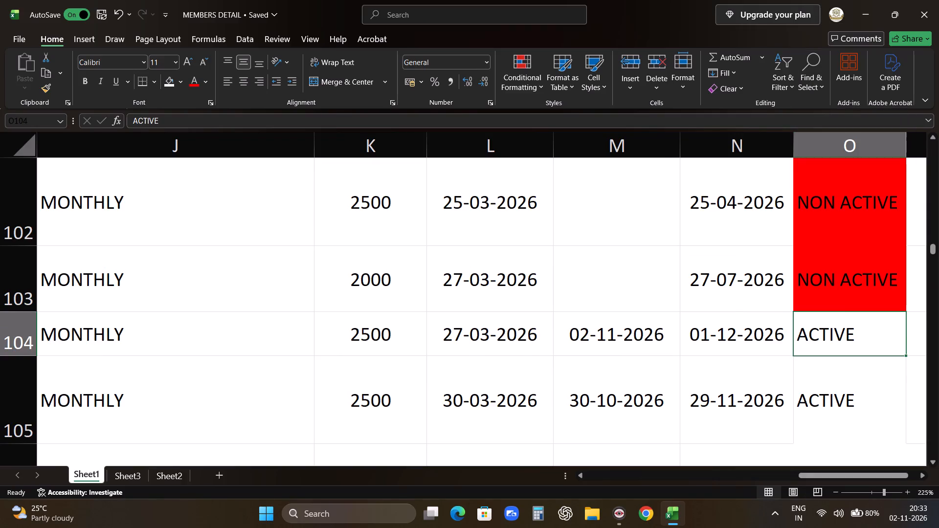
{"action": "key", "text": "Left"}
{"action": "key", "text": "Left"}
{"action": "key", "text": "Left"}
{"action": "key", "text": "Left"}
{"action": "key", "text": "Left"}
{"action": "key", "text": "Left"}
{"action": "key", "text": "Left"}
{"action": "key", "text": "Left"}
{"action": "key", "text": "Left"}
{"action": "key", "text": "Left"}
{"action": "key", "text": "Left"}
{"action": "key", "text": "Left"}
{"action": "key", "text": "Left"}
{"action": "key", "text": "Left"}
{"action": "key", "text": "Left"}
{"action": "key", "text": "Left"}
{"action": "key", "text": "Left"}
{"action": "key", "text": "Left"}
{"action": "key", "text": "Left"}
{"action": "key", "text": "Left"}
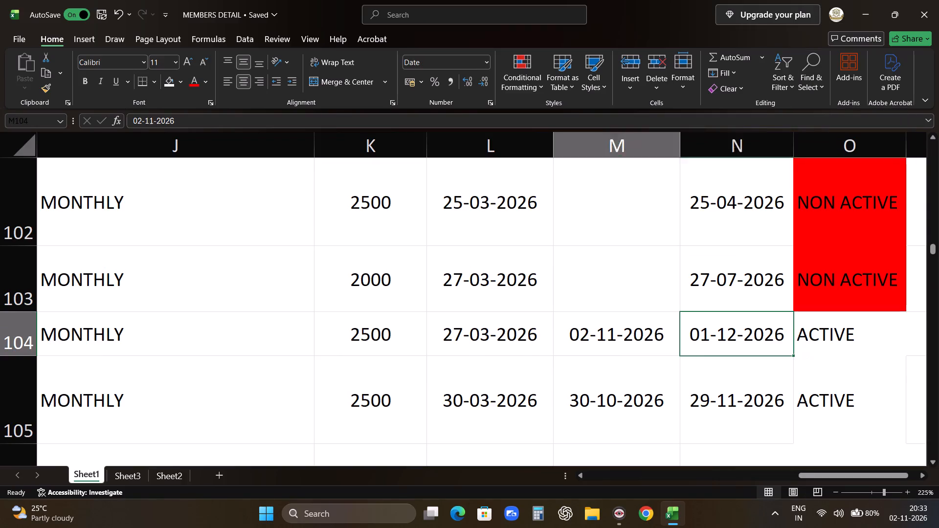
{"action": "key", "text": "Right"}
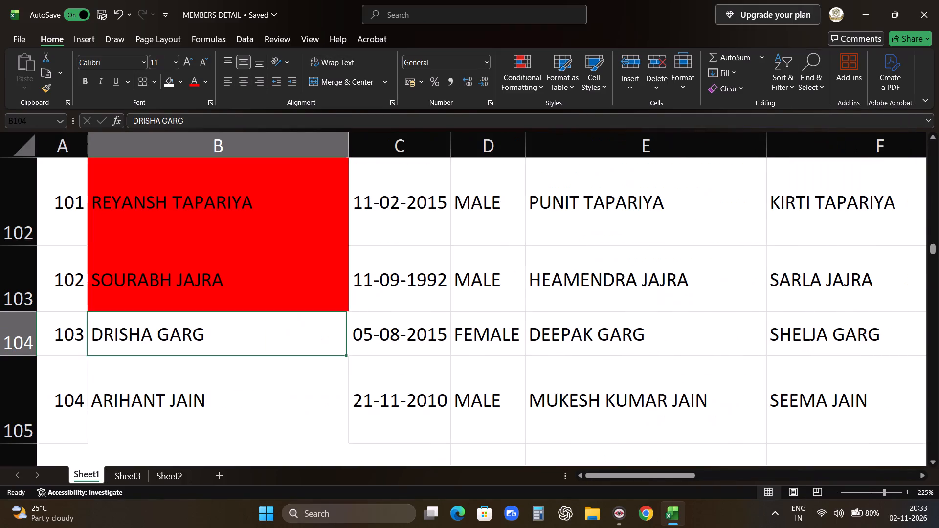
{"action": "key", "text": "Down"}
{"action": "key", "text": "Down"}
{"action": "key", "text": "Up"}
{"action": "key", "text": "Up"}
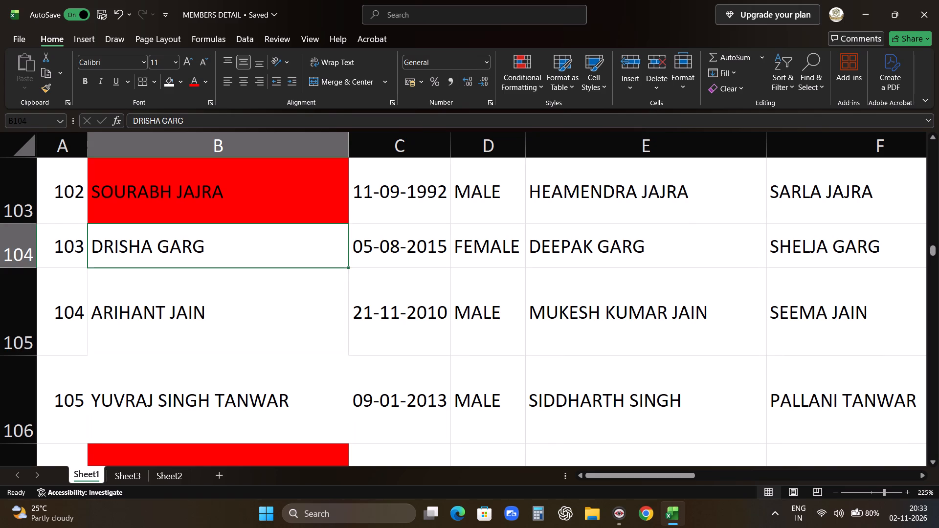
In Sheet3, enter FEES followed by the row 104 member's name in parentheses in B877, below CASH DEPOSIT.
{"action": "left_click", "coordinate": [174, 472]}
{"action": "left_click", "coordinate": [119, 477]}
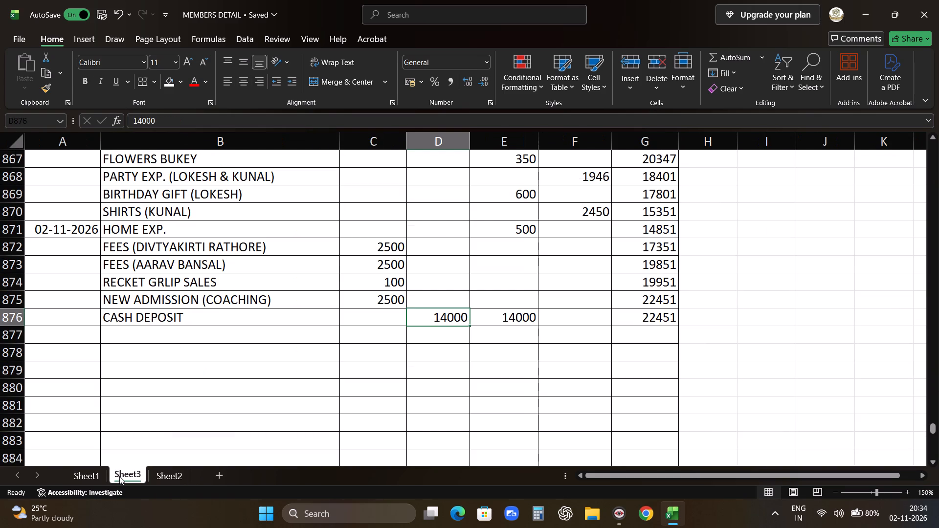
{"action": "left_click", "coordinate": [157, 336]}
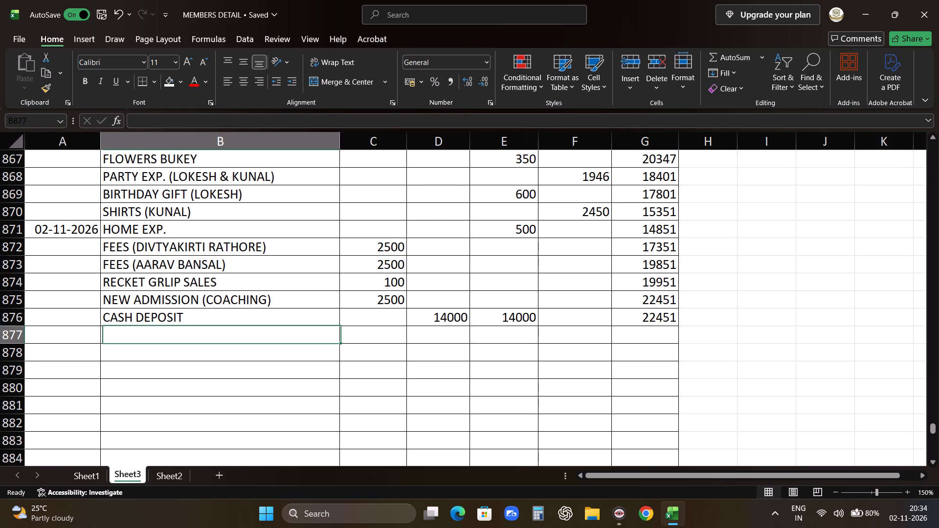
{"action": "type", "text": "FEES"}
{"action": "key", "text": "space"}
{"action": "type", "text": "DRIS"}
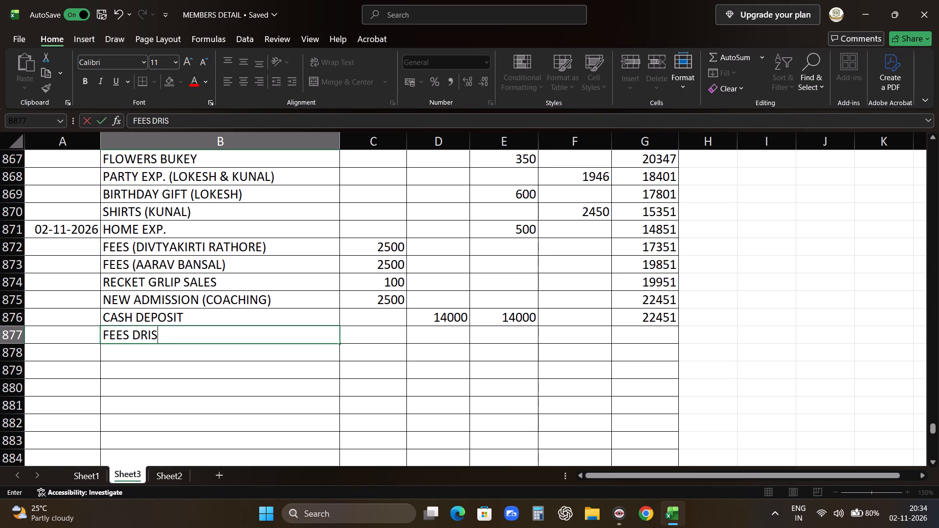
{"action": "key", "text": "BackSpace"}
{"action": "key", "text": "BackSpace"}
{"action": "key", "text": "BackSpace"}
{"action": "key", "text": "BackSpace"}
{"action": "key", "text": "shift+parenleft"}
{"action": "type", "text": "DRISHA"}
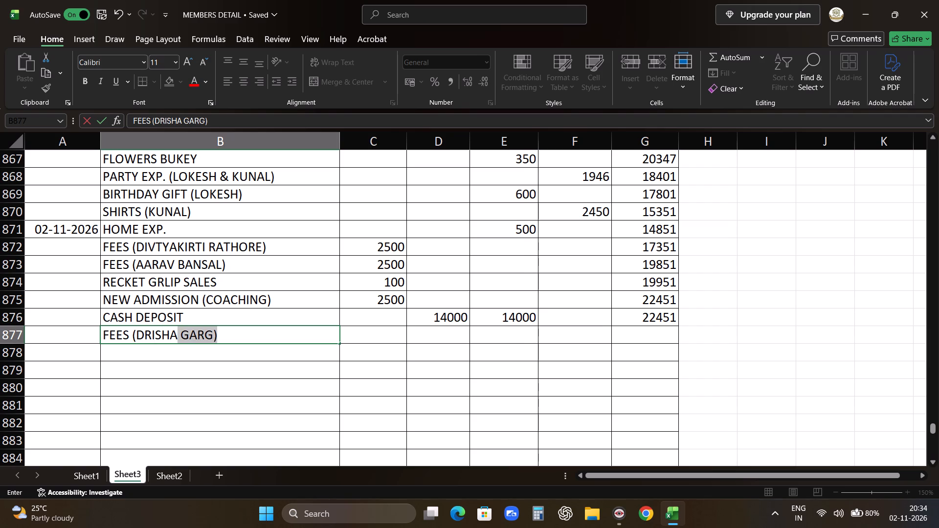
{"action": "key", "text": "Return"}
{"action": "key", "text": "Up"}
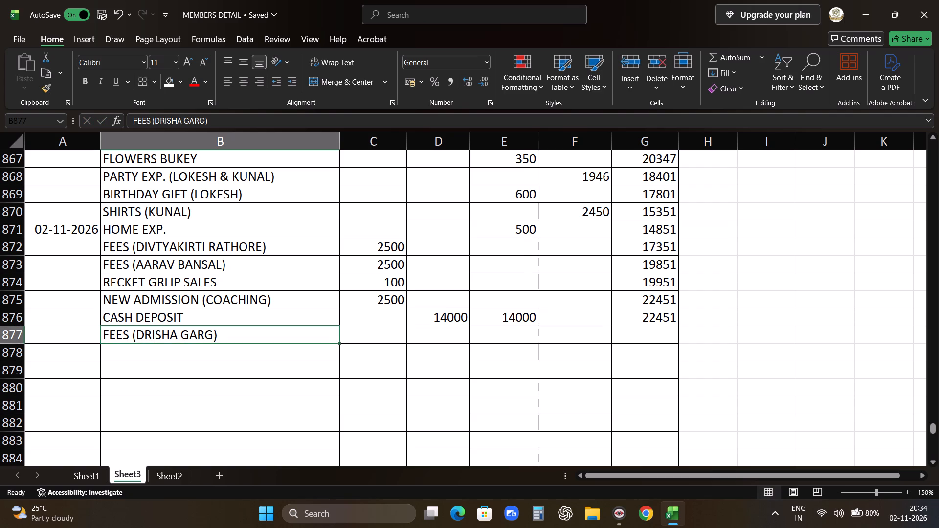
Enter 2500 as the income in column C of the new fees row 877.
{"action": "key", "text": "Up"}
{"action": "key", "text": "Up"}
{"action": "key", "text": "Up"}
{"action": "key", "text": "Up"}
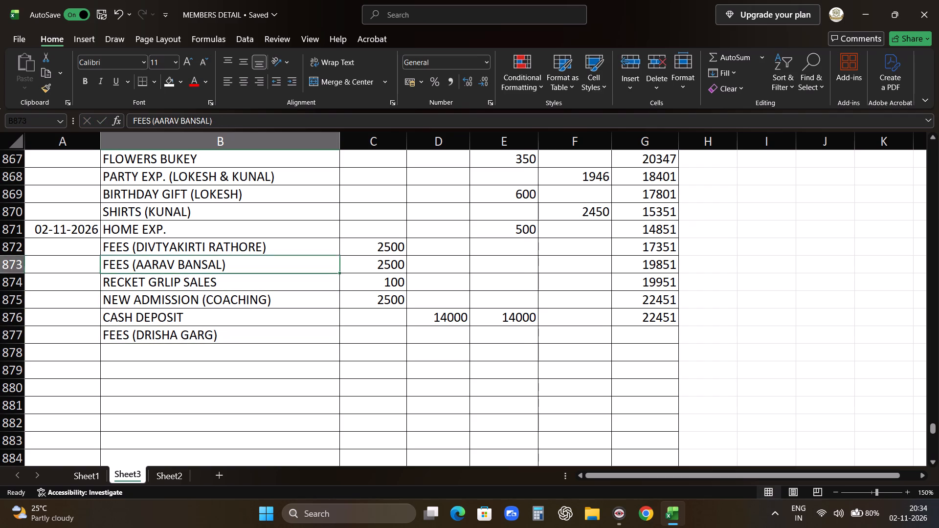
{"action": "key", "text": "Up"}
{"action": "key", "text": "Up"}
{"action": "key", "text": "Down"}
{"action": "key", "text": "Down"}
{"action": "key", "text": "Down"}
{"action": "key", "text": "Down"}
{"action": "key", "text": "Down"}
{"action": "key", "text": "Down"}
{"action": "key", "text": "Right"}
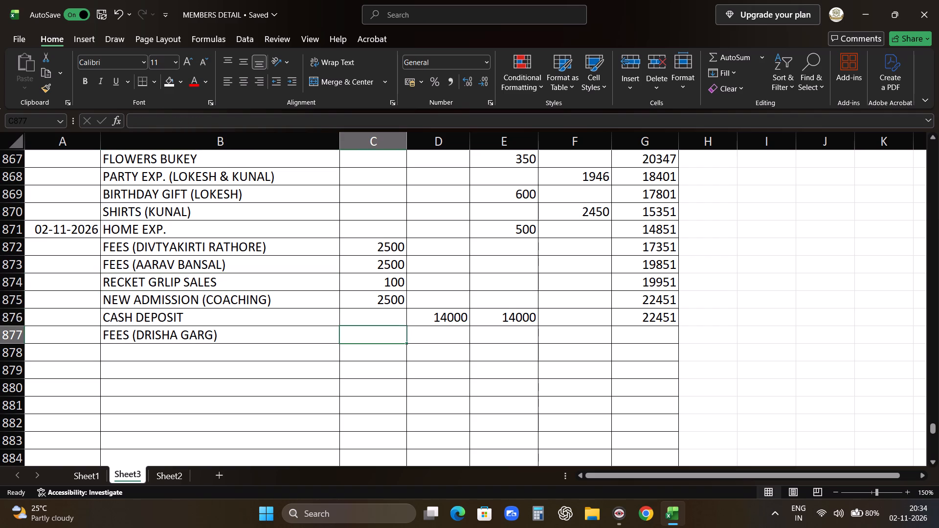
{"action": "type", "text": "2500"}
{"action": "key", "text": "Right"}
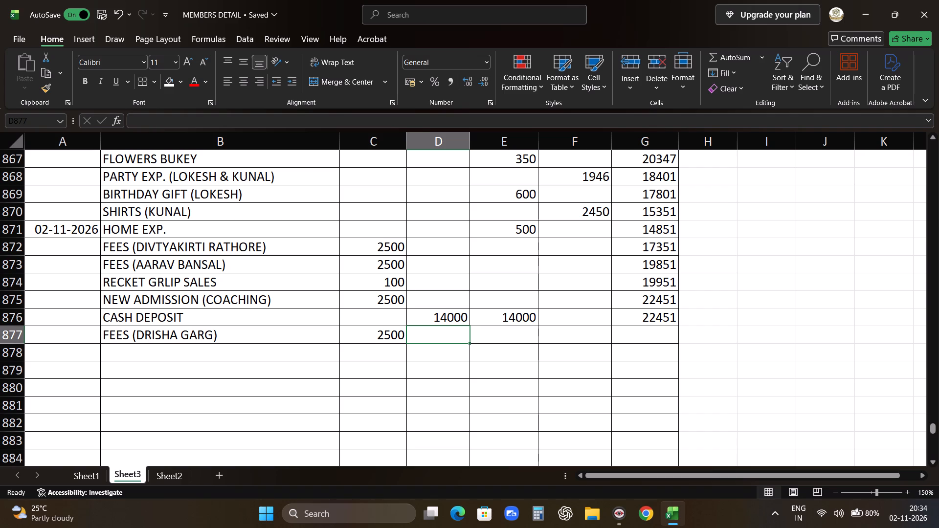
Enter 24951 as the running balance in column G of row 877.
{"action": "key", "text": "Right"}
{"action": "key", "text": "Right"}
{"action": "key", "text": "Right"}
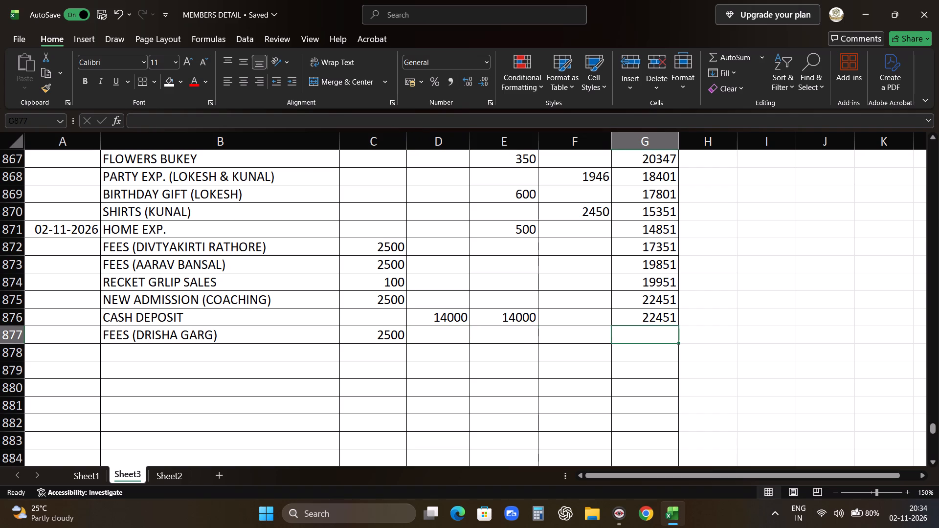
{"action": "type", "text": "24"}
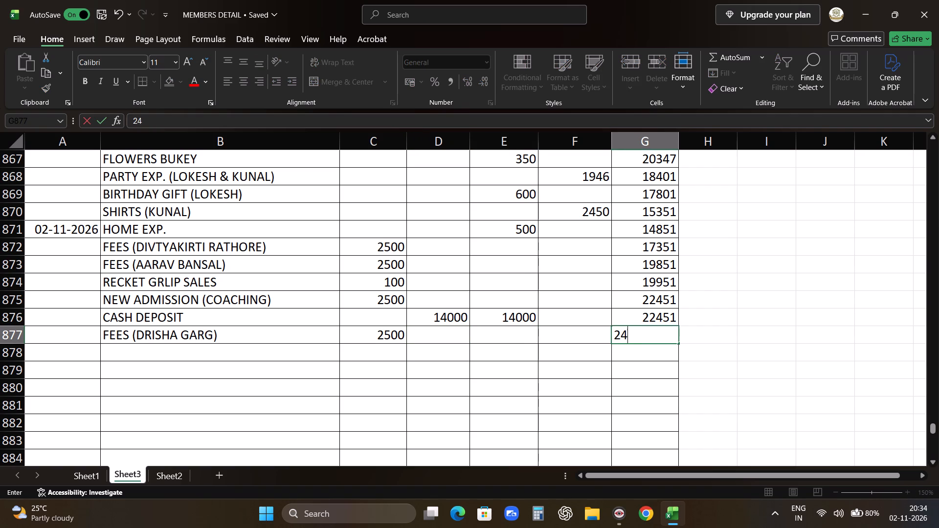
{"action": "type", "text": "951"}
{"action": "key", "text": "Return"}
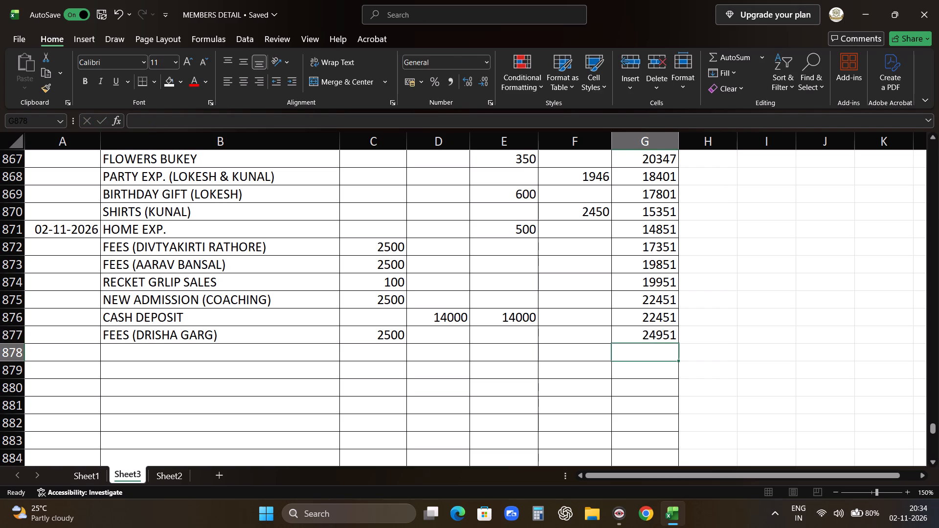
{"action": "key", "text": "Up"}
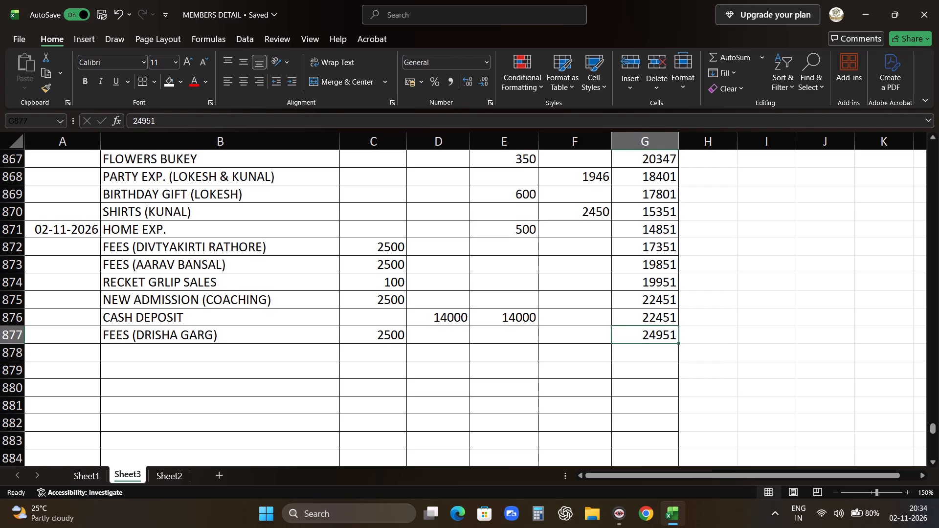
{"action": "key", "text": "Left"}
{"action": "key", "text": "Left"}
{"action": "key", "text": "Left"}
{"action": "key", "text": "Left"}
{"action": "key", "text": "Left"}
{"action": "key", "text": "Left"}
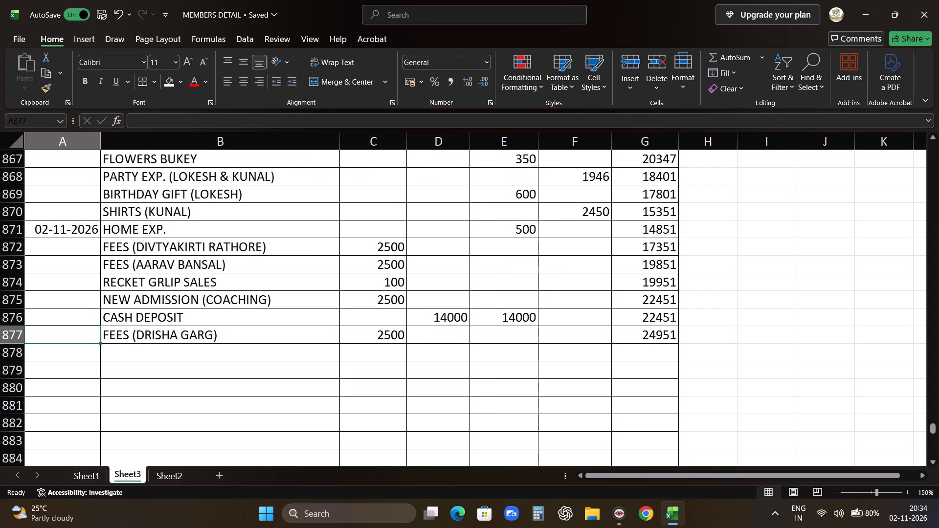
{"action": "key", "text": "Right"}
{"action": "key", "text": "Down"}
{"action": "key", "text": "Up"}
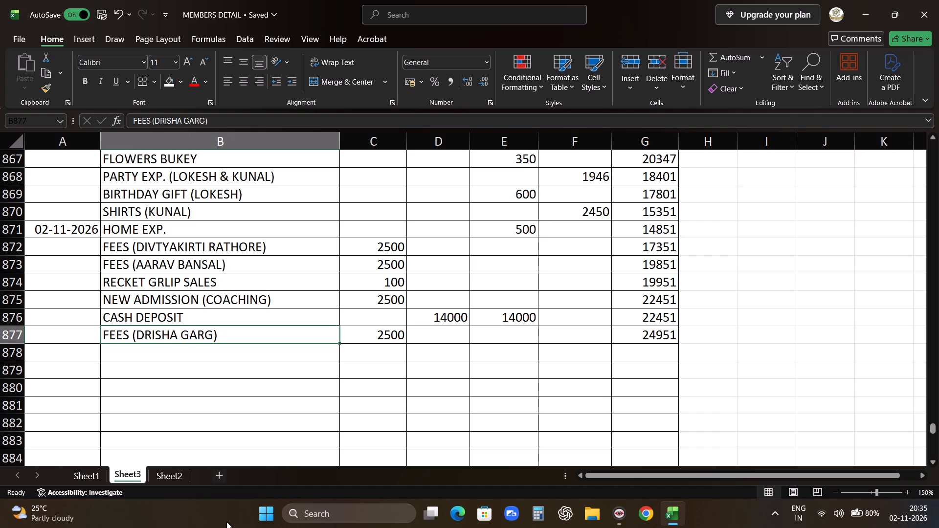
Search Sheet1 for all cells containing AARAV and select the matching member's name in row 115.
{"action": "left_click", "coordinate": [94, 474]}
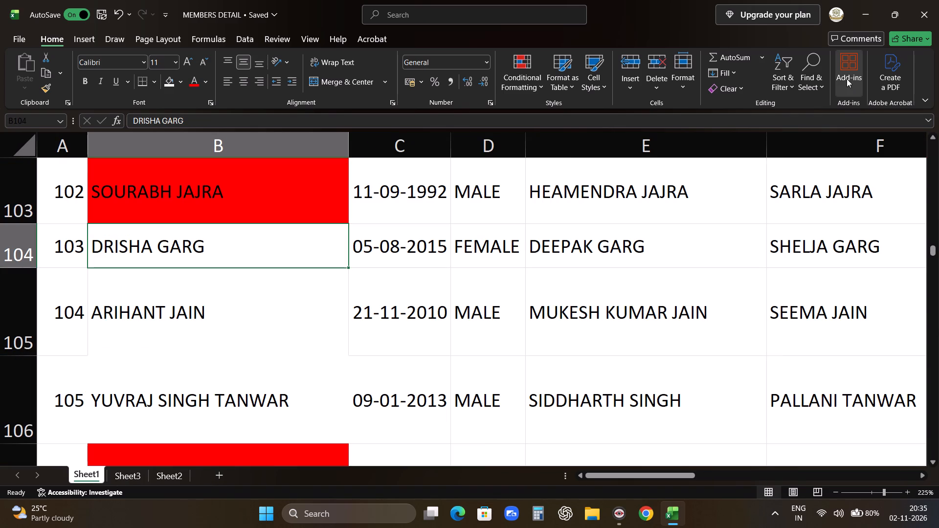
{"action": "left_click", "coordinate": [805, 71]}
{"action": "left_click", "coordinate": [835, 105]}
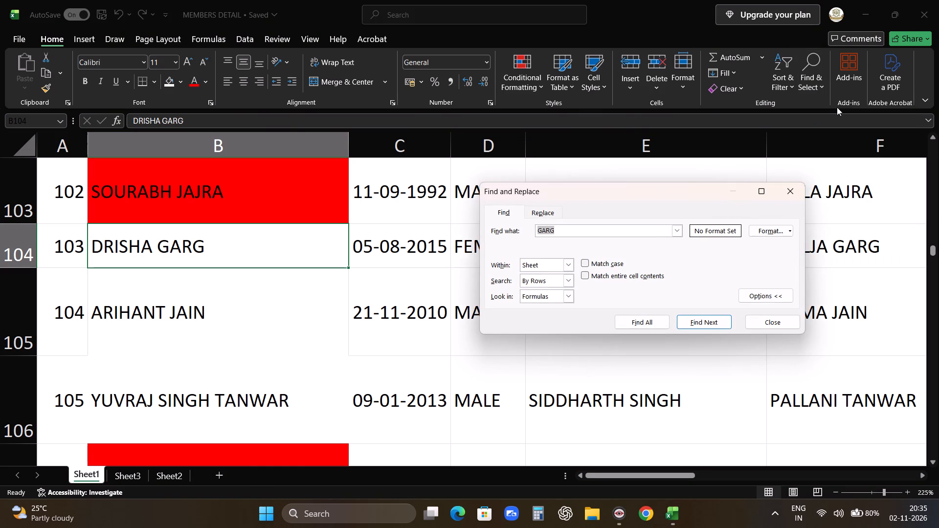
{"action": "key", "text": "BackSpace"}
{"action": "type", "text": "AARAV"}
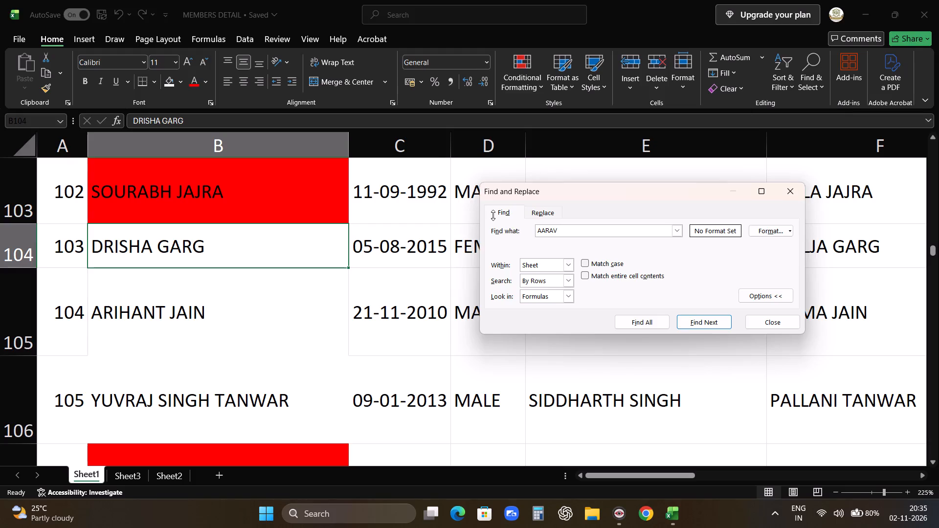
{"action": "left_click", "coordinate": [618, 321]}
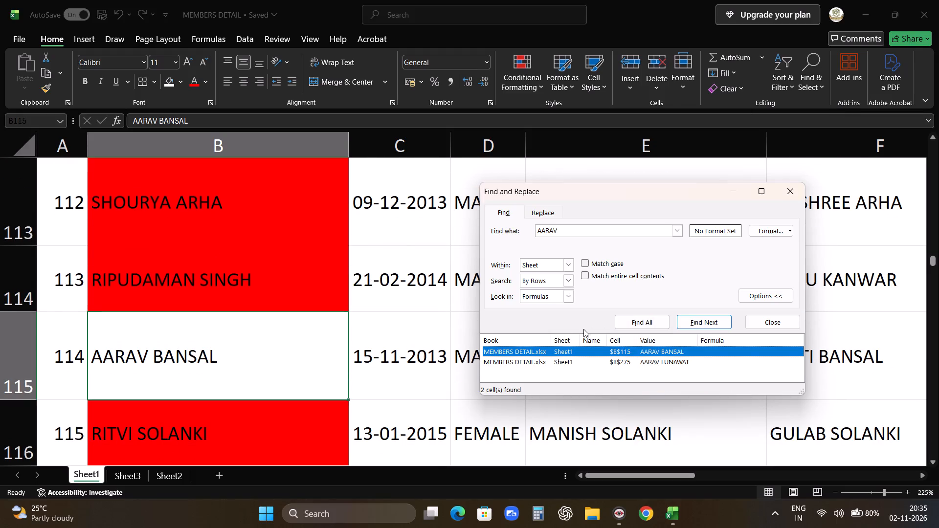
{"action": "left_click", "coordinate": [321, 339]}
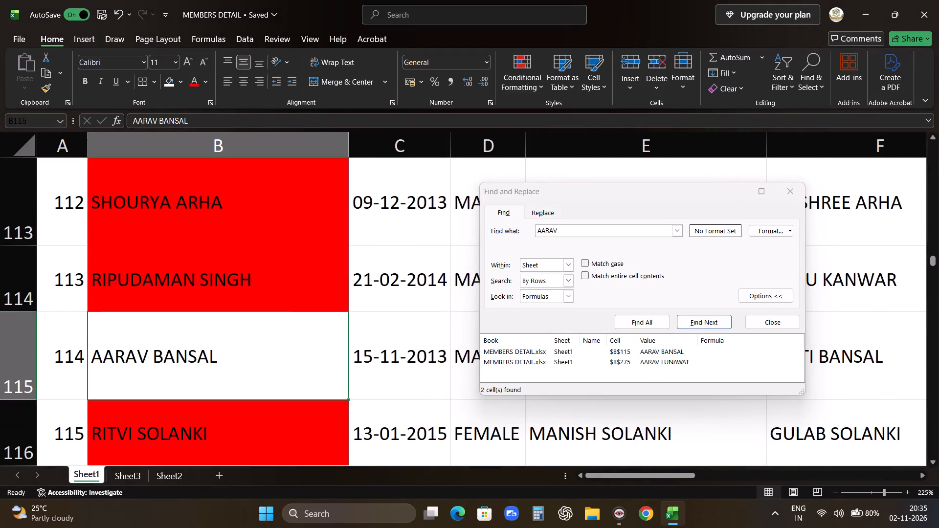
Check the row 115 member's plan, fee and membership dates across to column N, and close the search dialog.
{"action": "key", "text": "Right"}
{"action": "key", "text": "Right"}
{"action": "key", "text": "Right"}
{"action": "key", "text": "Right"}
{"action": "key", "text": "Right"}
{"action": "key", "text": "Right"}
{"action": "key", "text": "Right"}
{"action": "key", "text": "Right"}
{"action": "key", "text": "Right"}
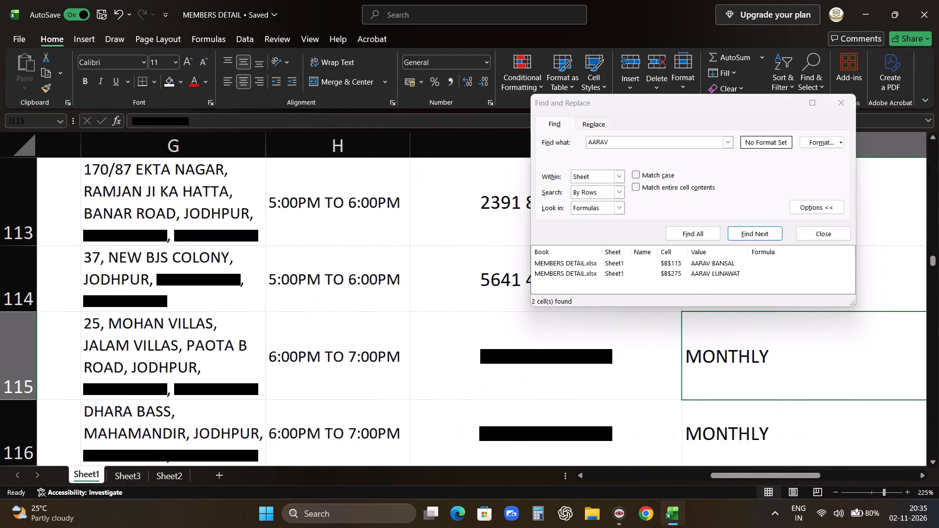
{"action": "key", "text": "Right"}
{"action": "key", "text": "Right"}
{"action": "key", "text": "Right"}
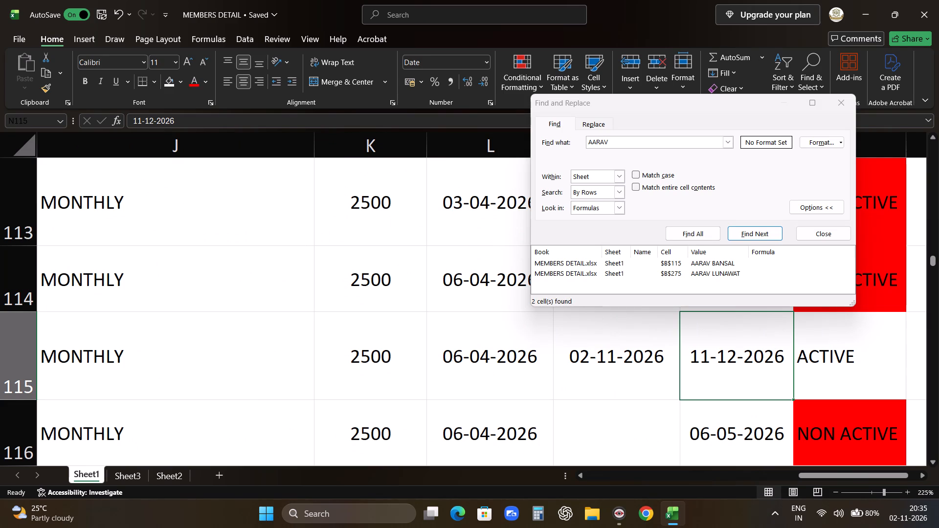
{"action": "left_click", "coordinate": [846, 110]}
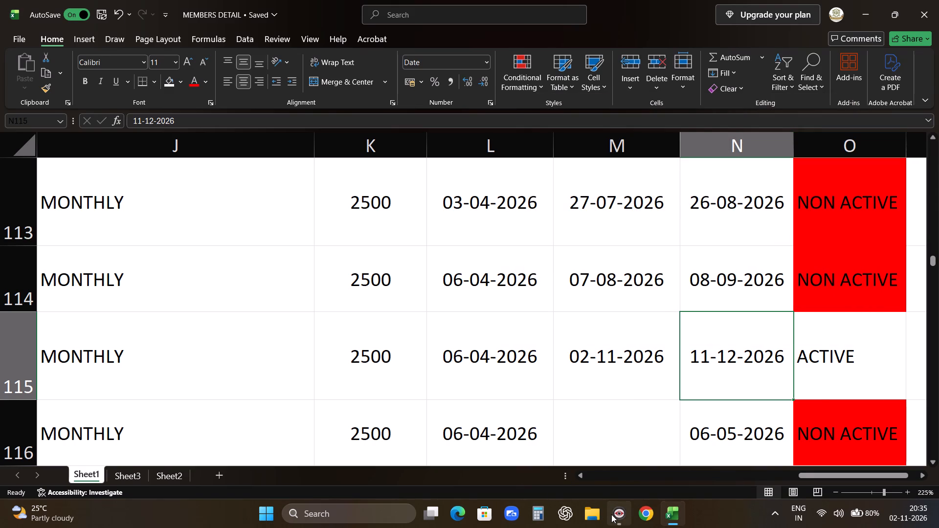
Switch to the KVMS Pro live camera view.
{"action": "left_click", "coordinate": [613, 514]}
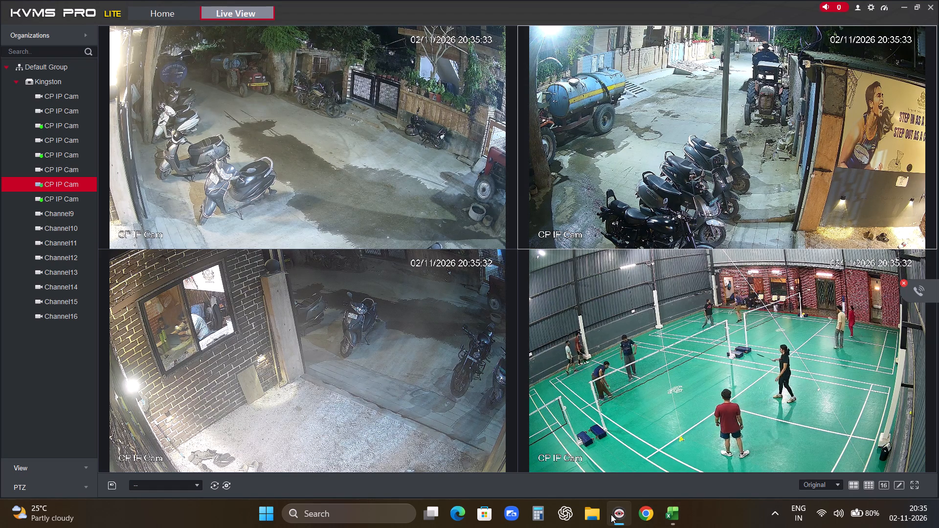